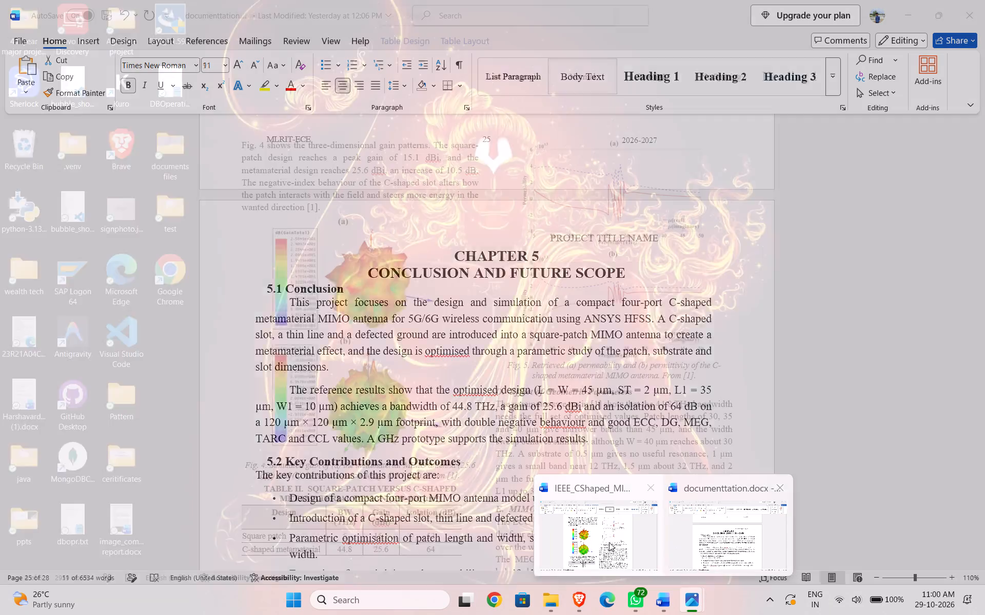
Switch to the IEEE_CShaped_MIMO.docx paper in Word and examine the pages around the gain section and Fig. 4.
left_click(597, 542)
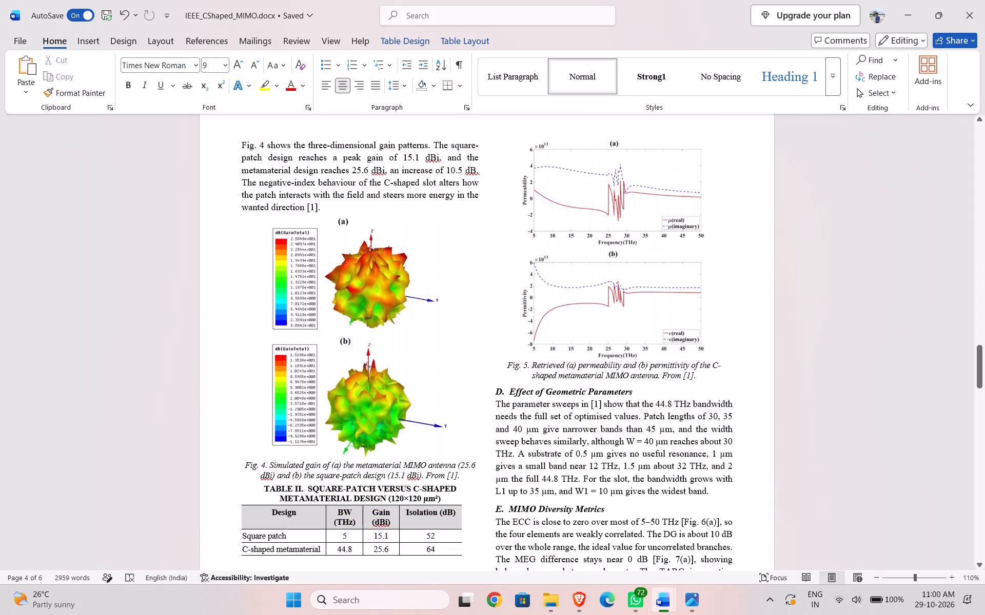
scroll(528, 400, "up", 5)
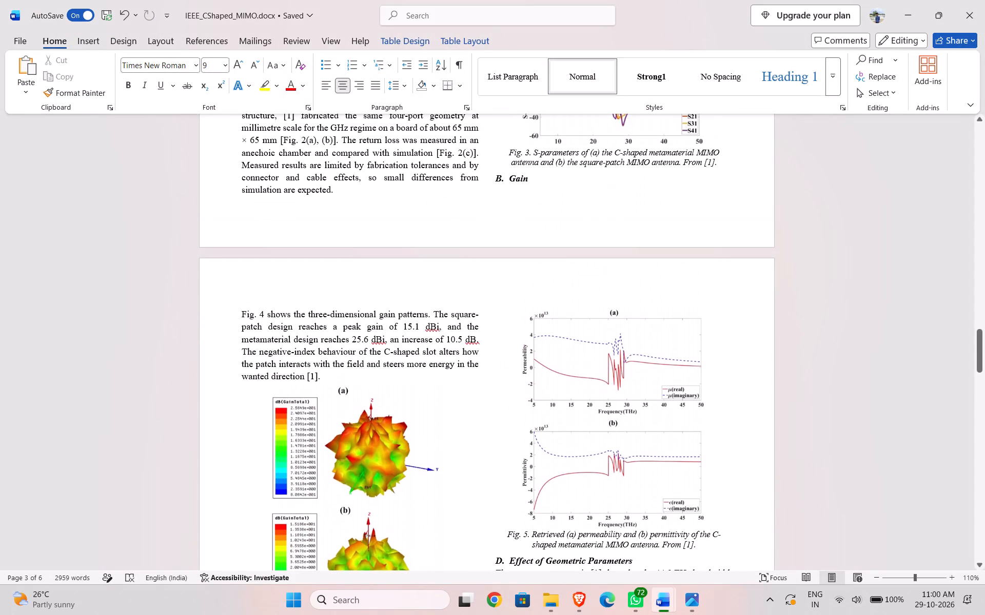
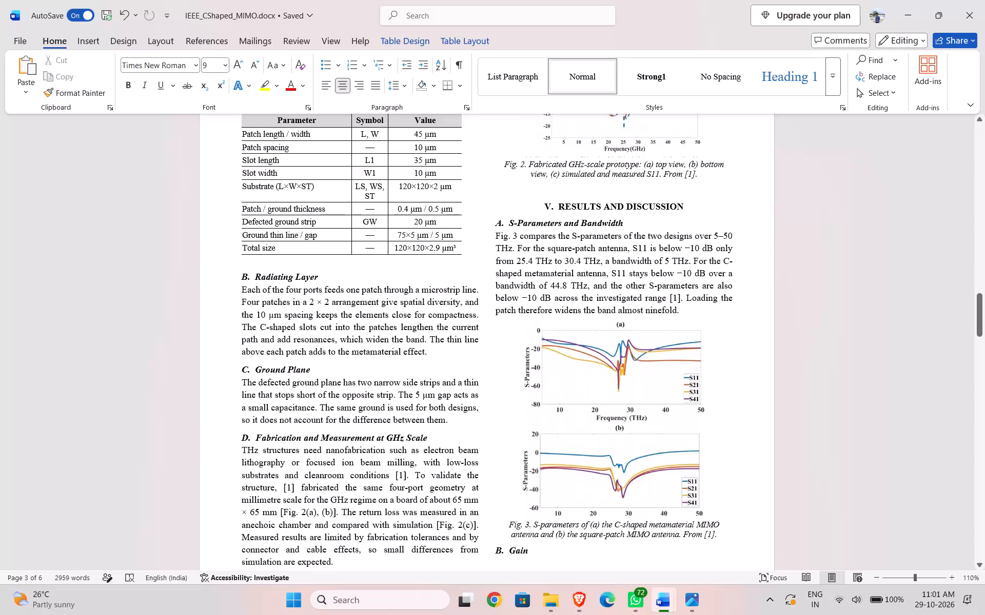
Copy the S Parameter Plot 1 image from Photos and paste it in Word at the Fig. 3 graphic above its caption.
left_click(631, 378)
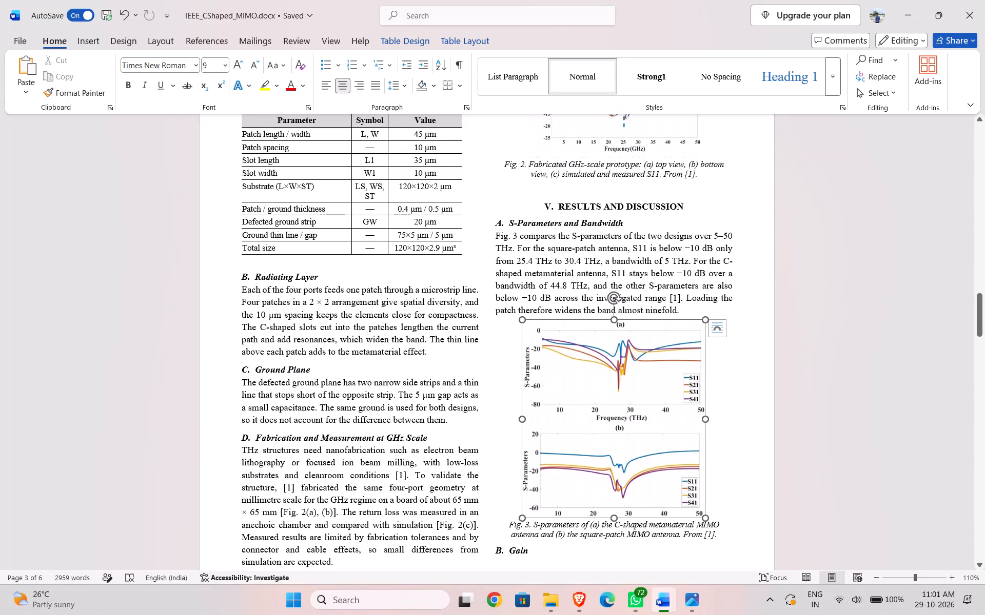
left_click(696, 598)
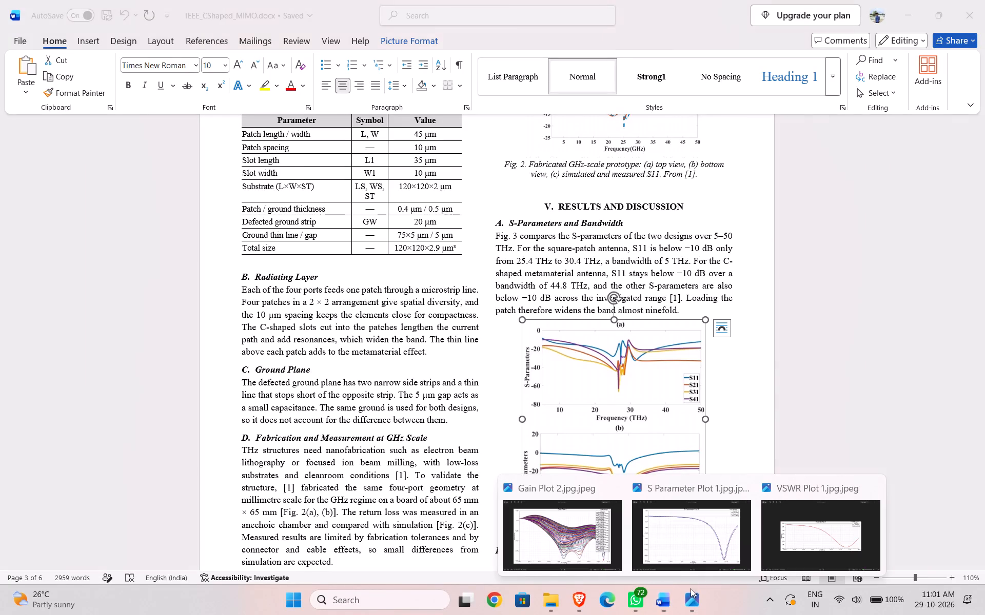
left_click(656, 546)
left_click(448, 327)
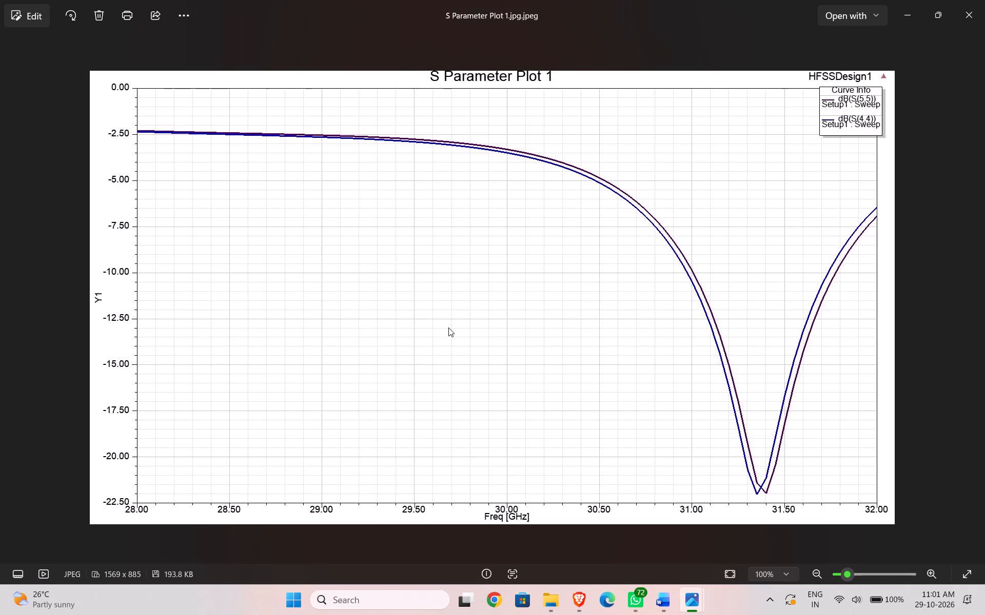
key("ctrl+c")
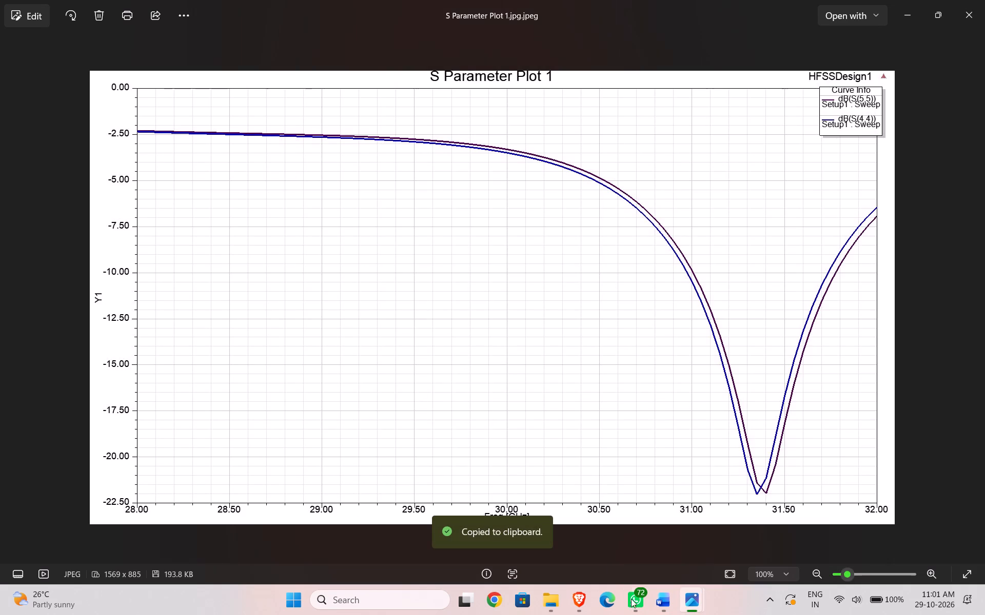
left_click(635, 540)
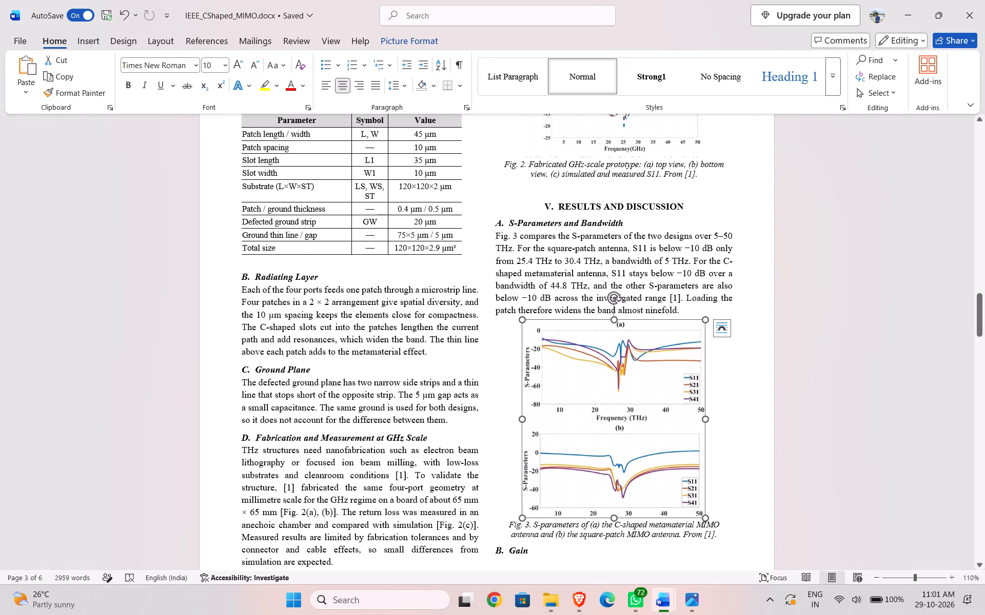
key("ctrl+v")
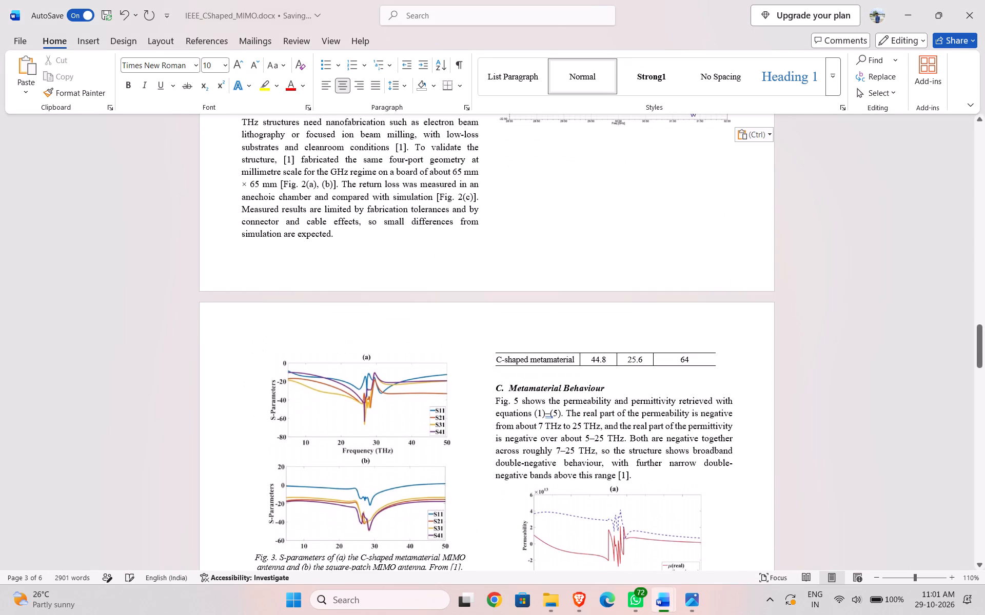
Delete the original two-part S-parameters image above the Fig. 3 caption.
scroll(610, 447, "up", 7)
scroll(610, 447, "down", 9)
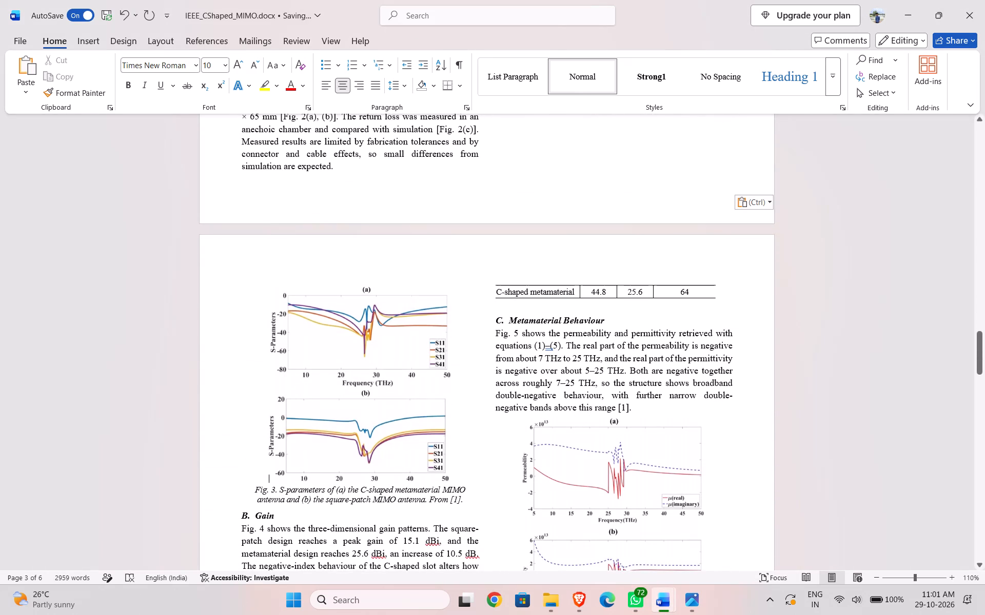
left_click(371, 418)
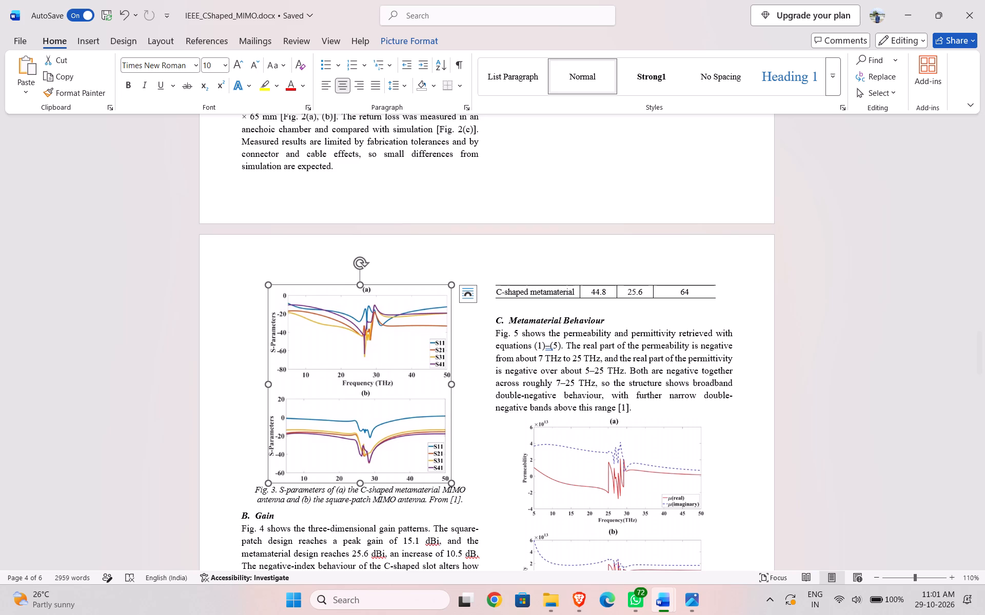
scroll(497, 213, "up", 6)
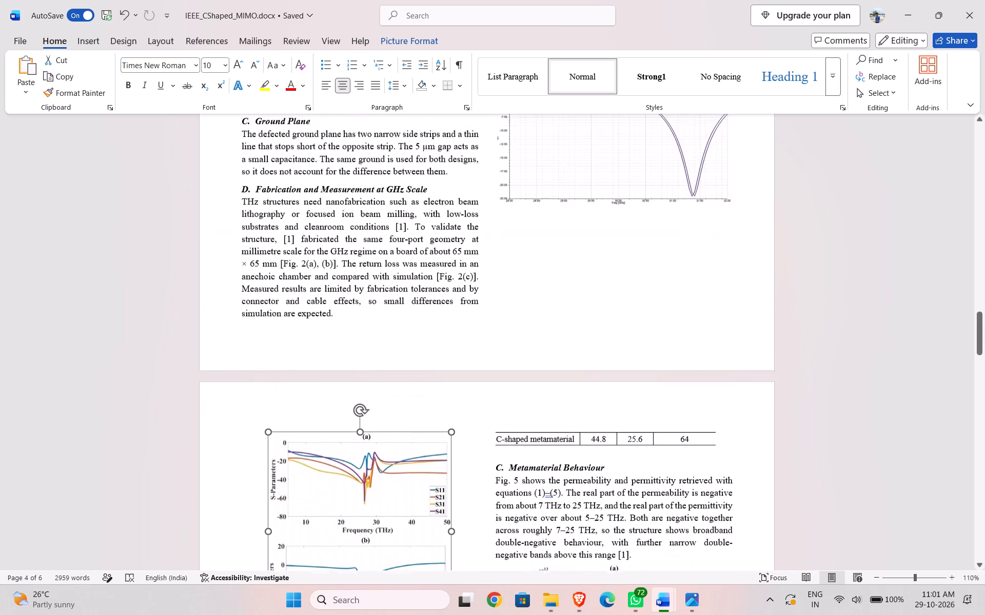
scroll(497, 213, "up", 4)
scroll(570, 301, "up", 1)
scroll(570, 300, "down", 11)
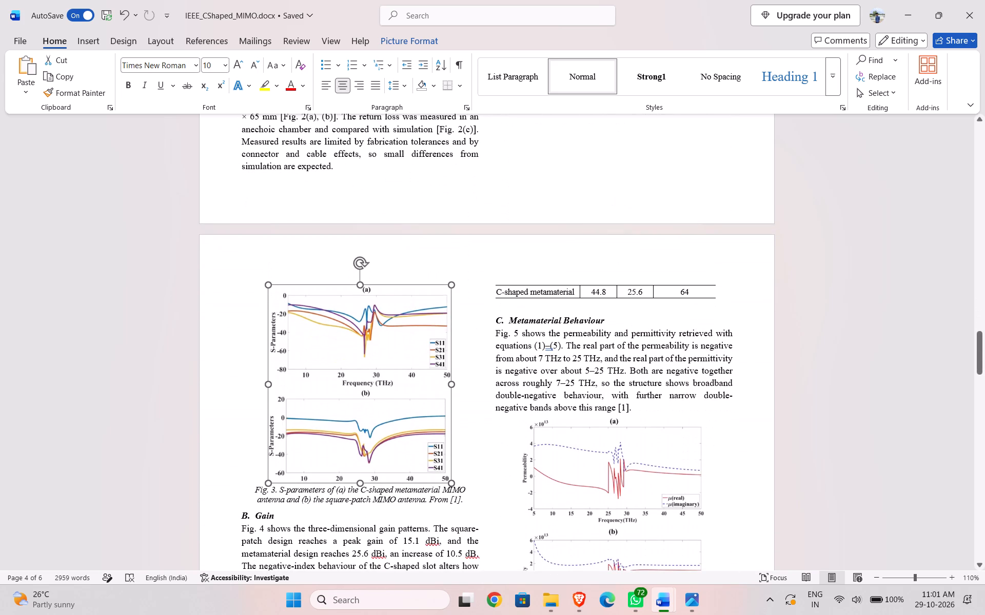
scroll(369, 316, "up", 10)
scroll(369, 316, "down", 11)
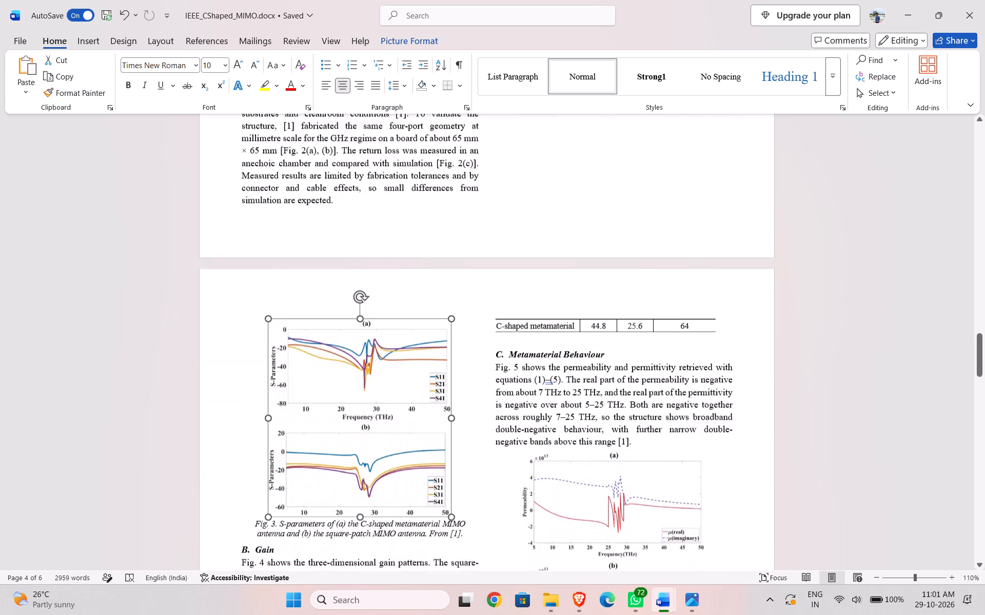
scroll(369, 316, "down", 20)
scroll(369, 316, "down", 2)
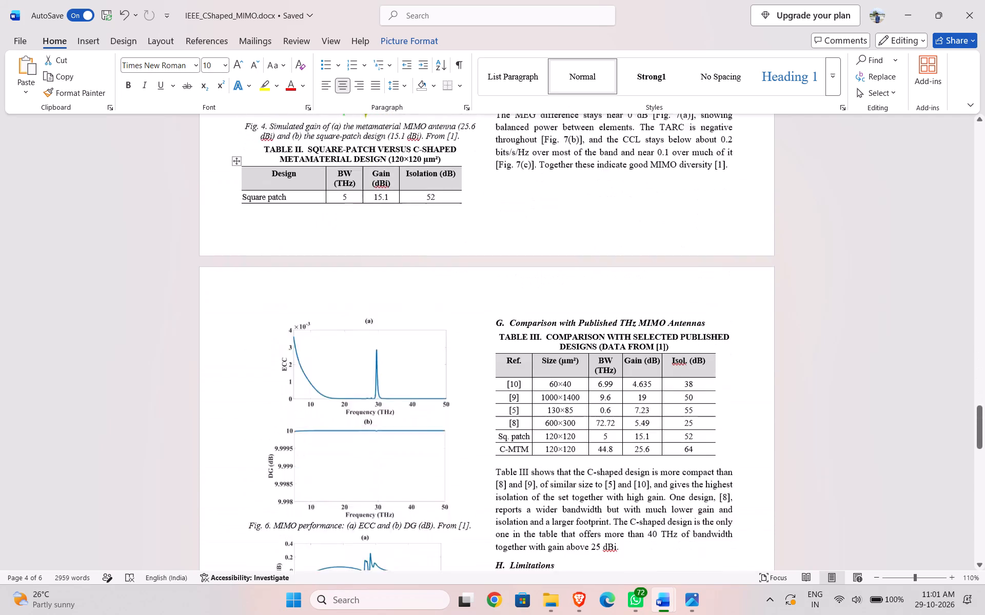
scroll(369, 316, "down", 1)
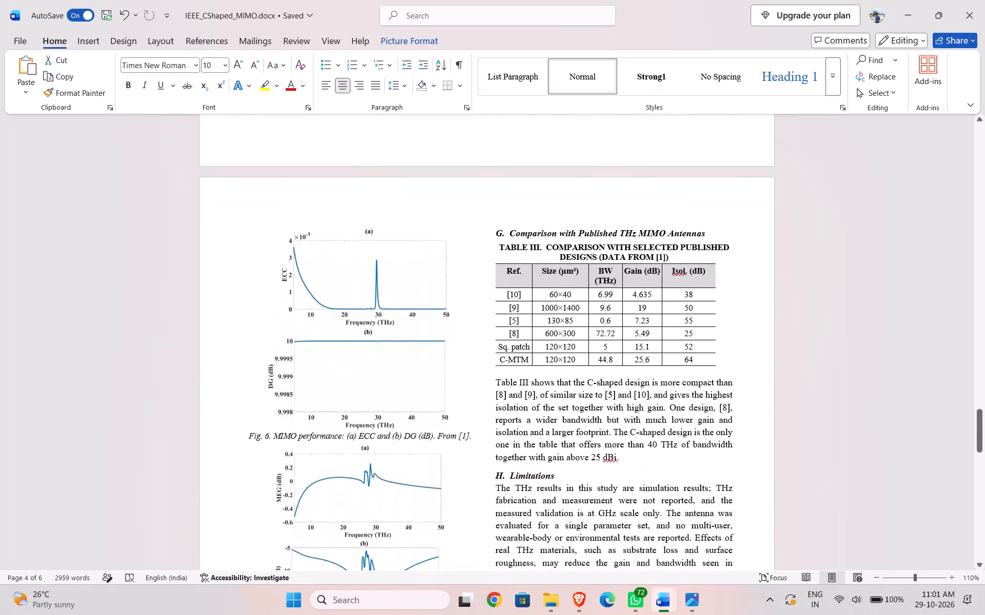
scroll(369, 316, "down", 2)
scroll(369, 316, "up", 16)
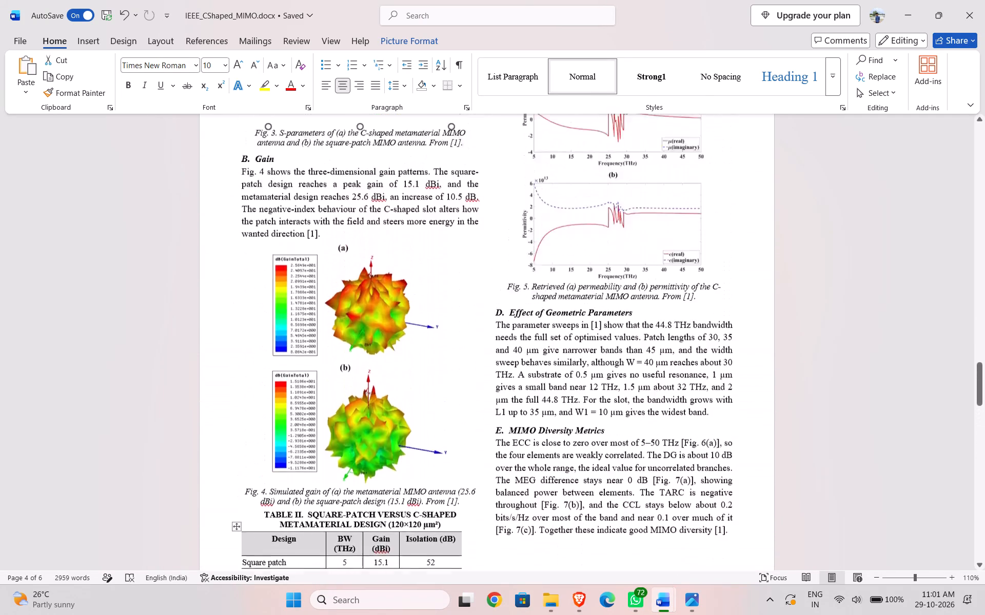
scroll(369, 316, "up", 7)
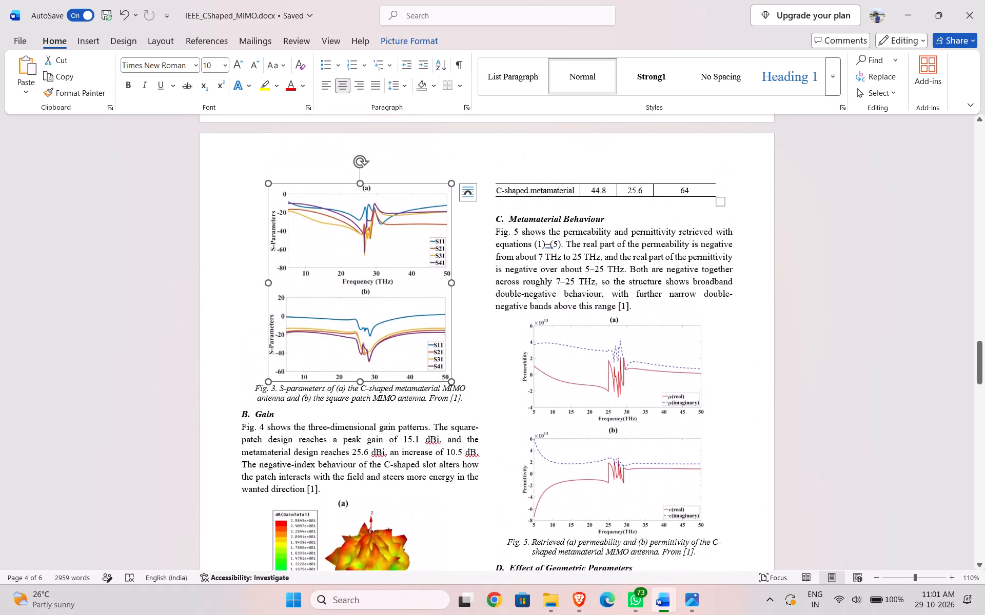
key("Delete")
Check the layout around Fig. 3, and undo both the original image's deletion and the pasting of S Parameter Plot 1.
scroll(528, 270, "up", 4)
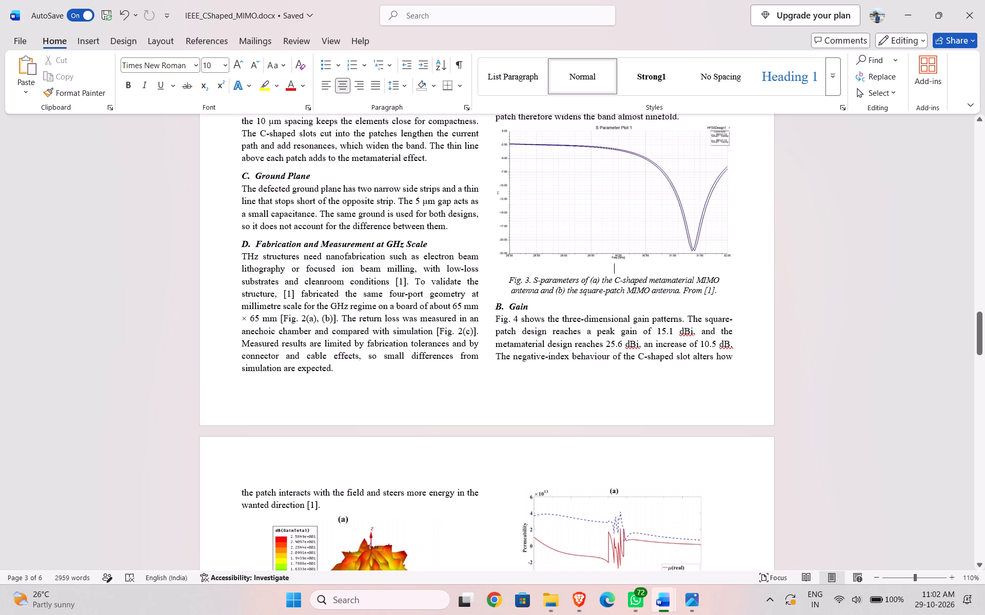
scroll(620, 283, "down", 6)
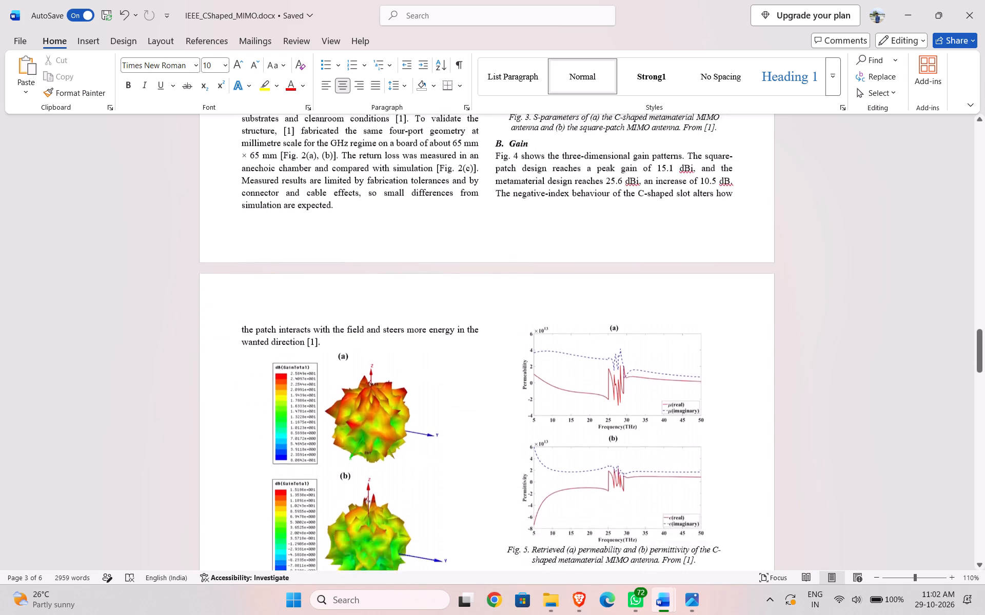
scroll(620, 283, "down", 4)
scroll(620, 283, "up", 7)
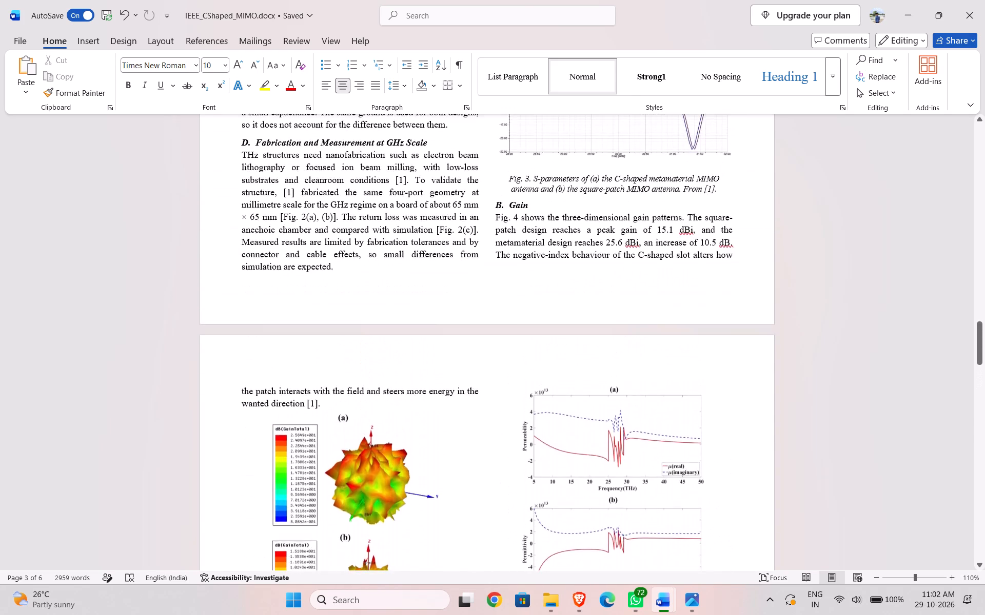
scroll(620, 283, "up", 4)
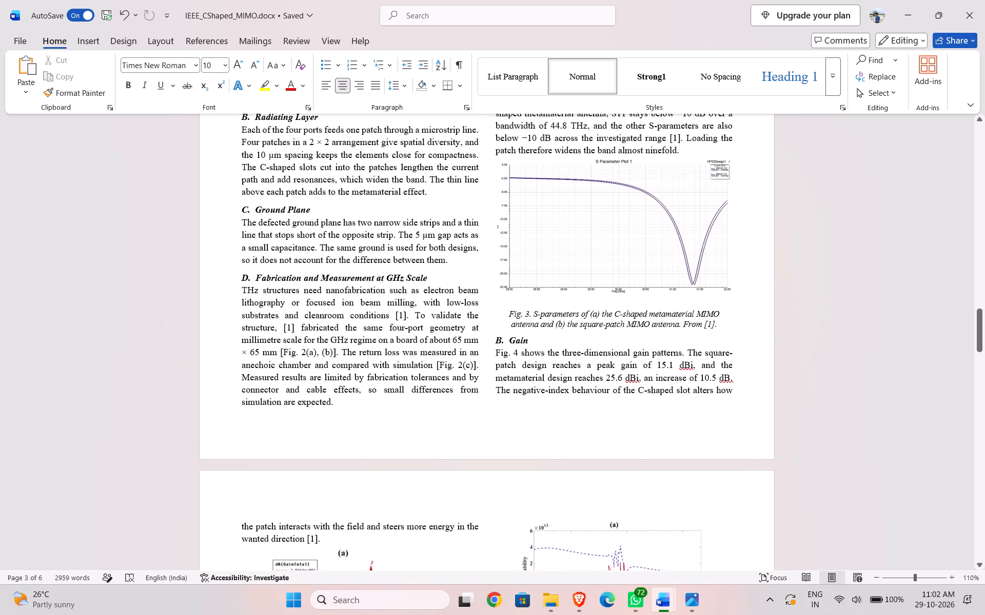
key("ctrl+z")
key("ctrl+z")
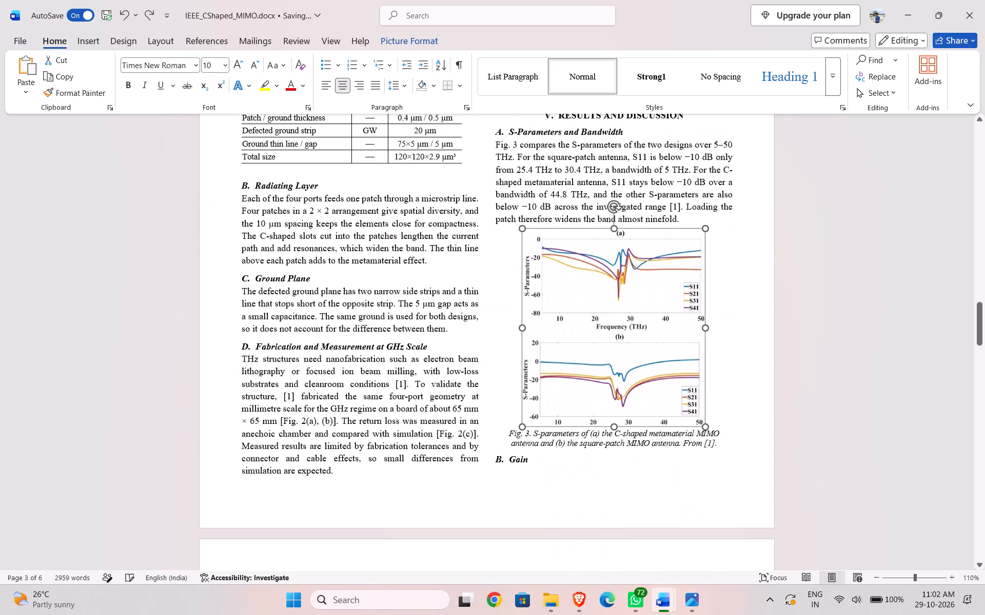
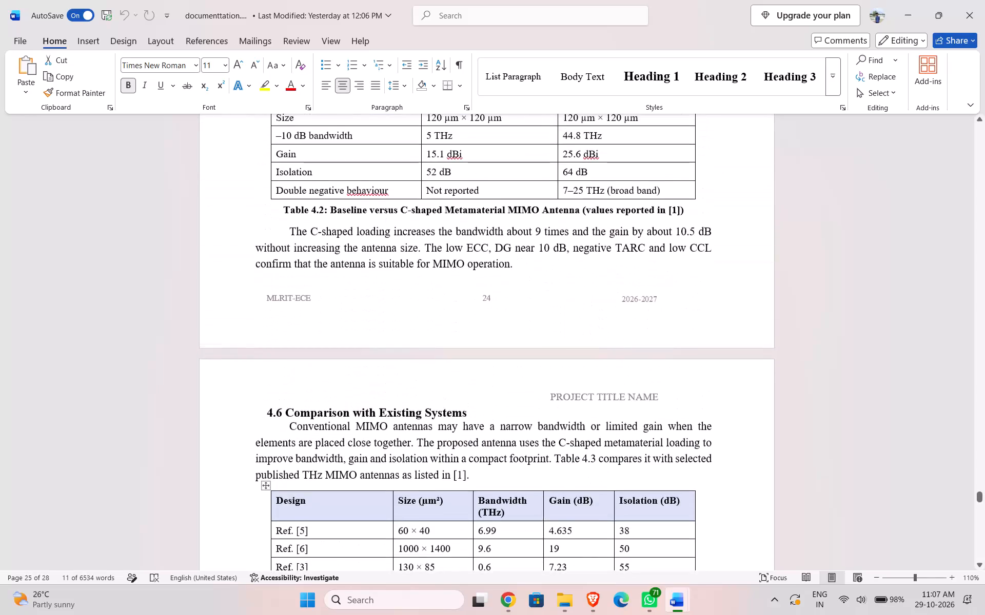
Review the project report in Word from section 4.6 through the Chapter 5 future scope, and back to the Fig. 4.9 image placeholders.
scroll(501, 217, "down", 14)
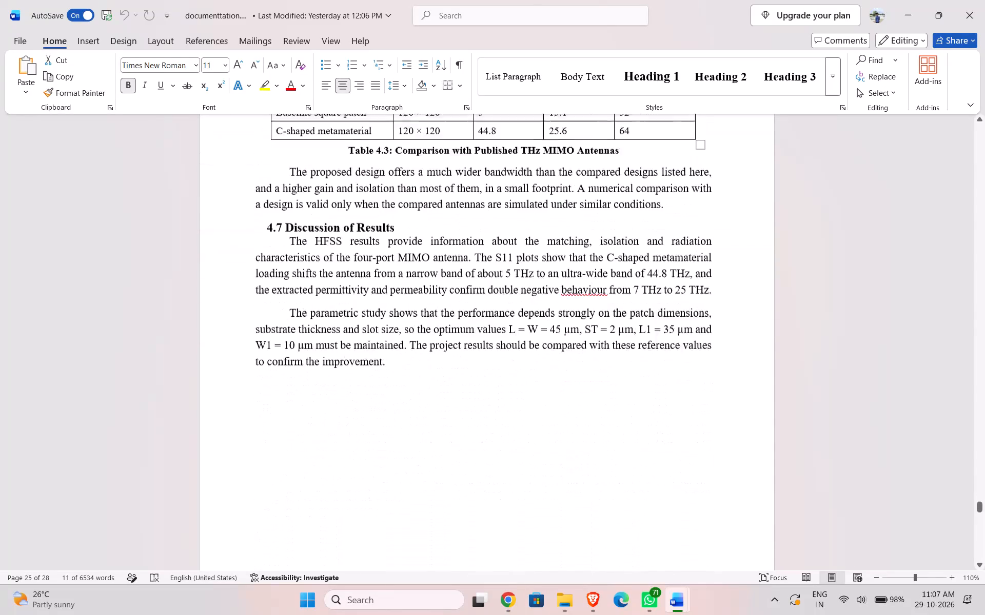
scroll(501, 217, "down", 13)
scroll(501, 217, "down", 20)
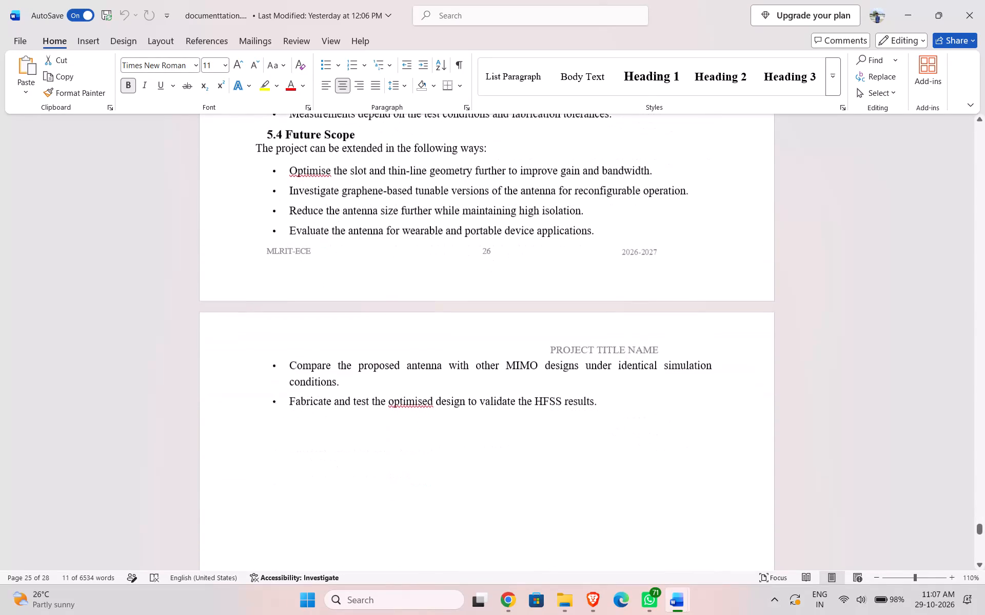
scroll(501, 217, "down", 6)
scroll(501, 217, "up", 20)
scroll(501, 217, "up", 5)
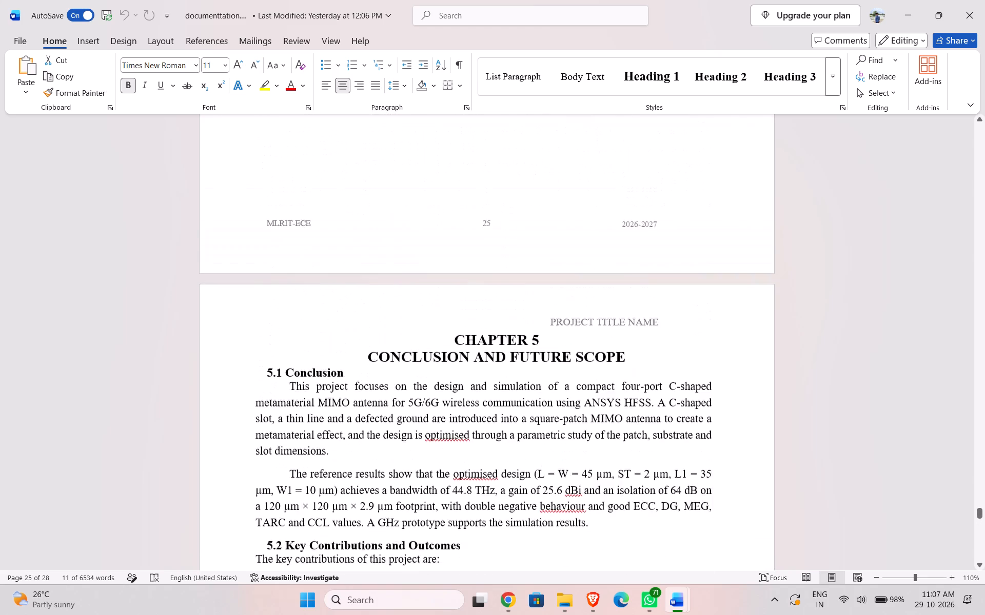
scroll(501, 217, "up", 20)
scroll(501, 217, "up", 12)
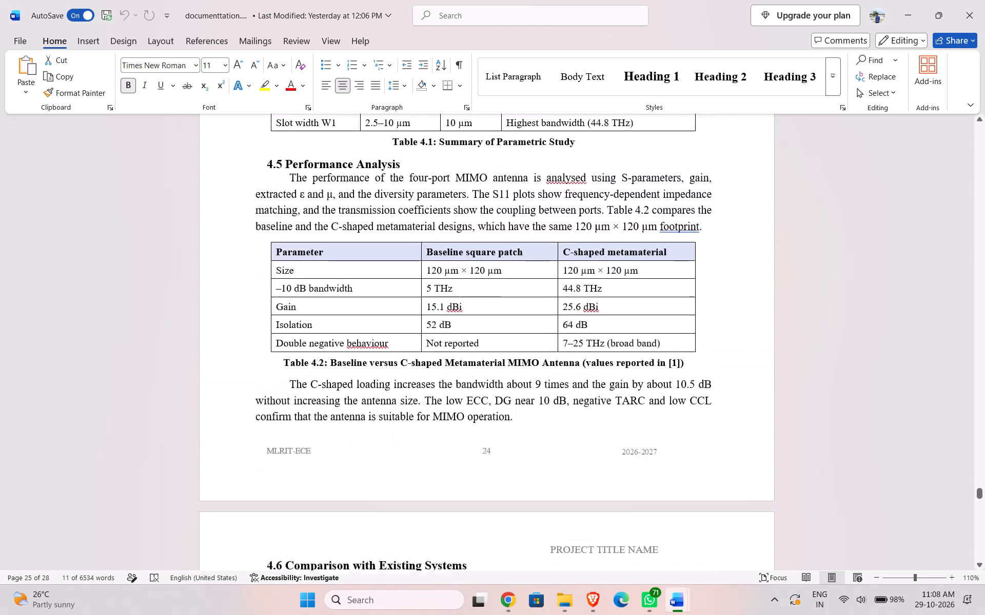
scroll(501, 217, "up", 15)
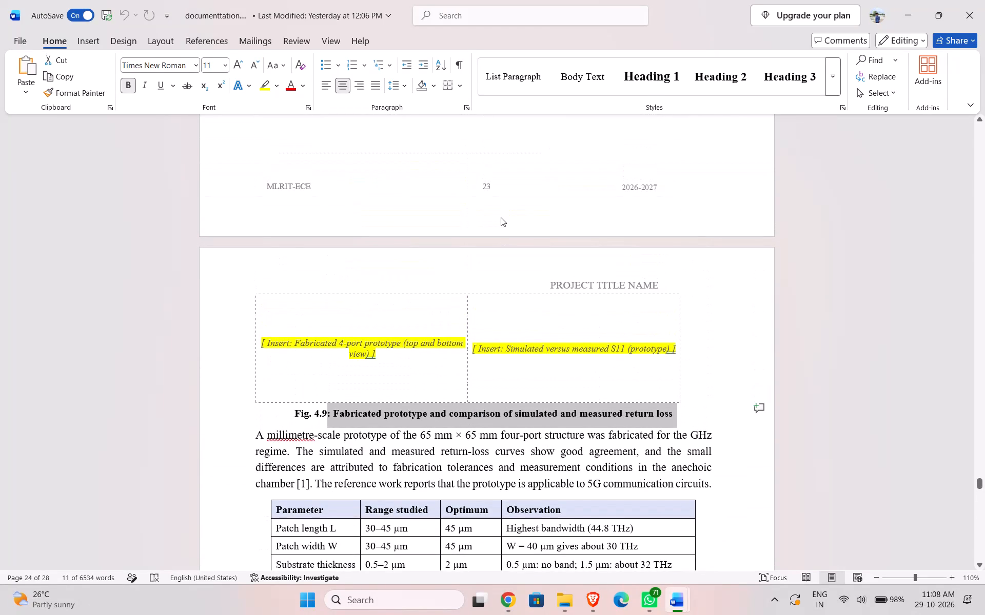
Review the Chapter 4 results in the Word report, from the Fig. 4.9 placeholders back to the chapter's introduction.
scroll(501, 217, "up", 5)
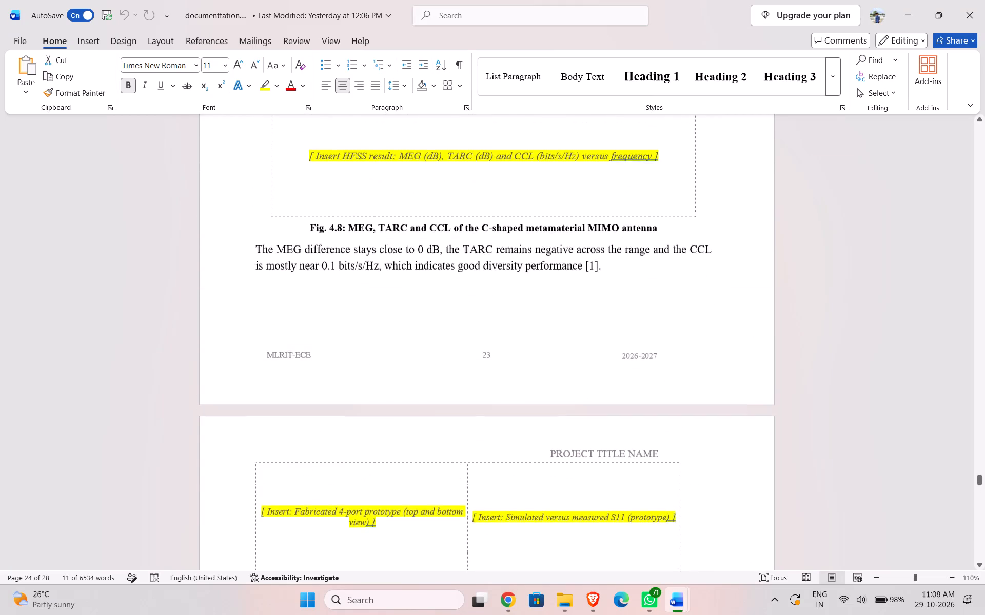
scroll(501, 217, "up", 5)
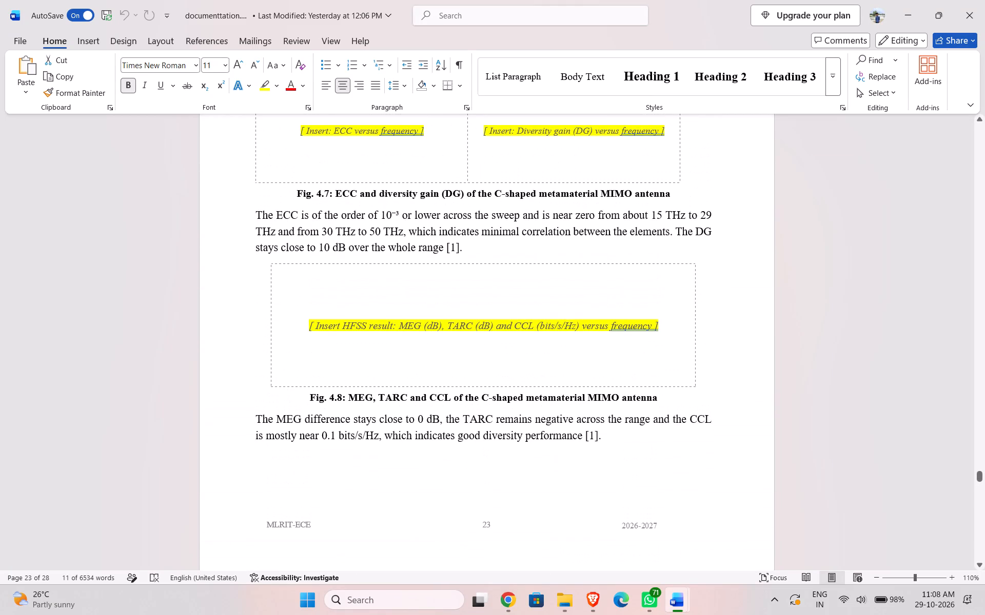
scroll(501, 217, "up", 7)
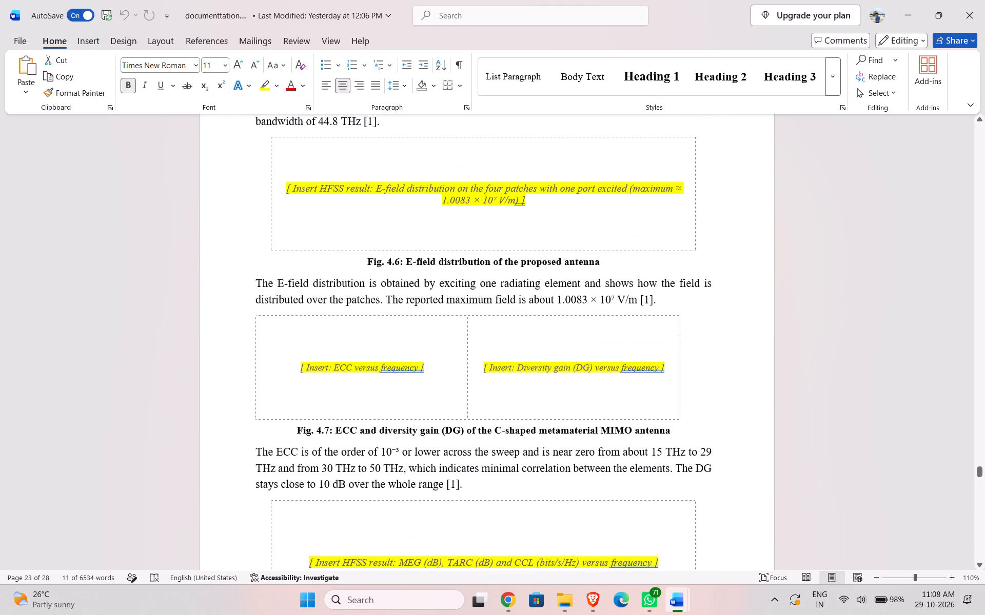
scroll(501, 217, "up", 13)
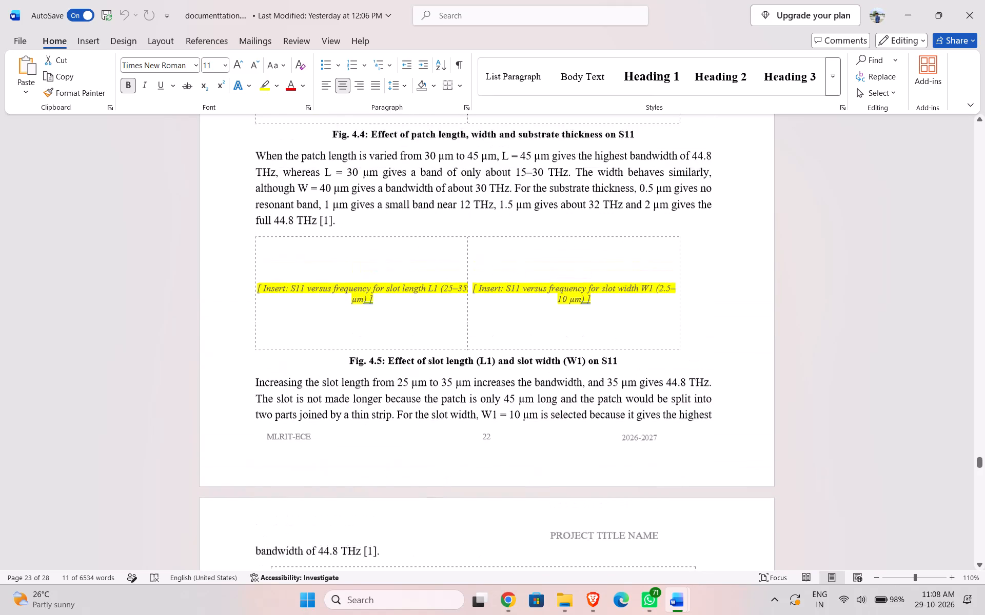
scroll(501, 217, "up", 18)
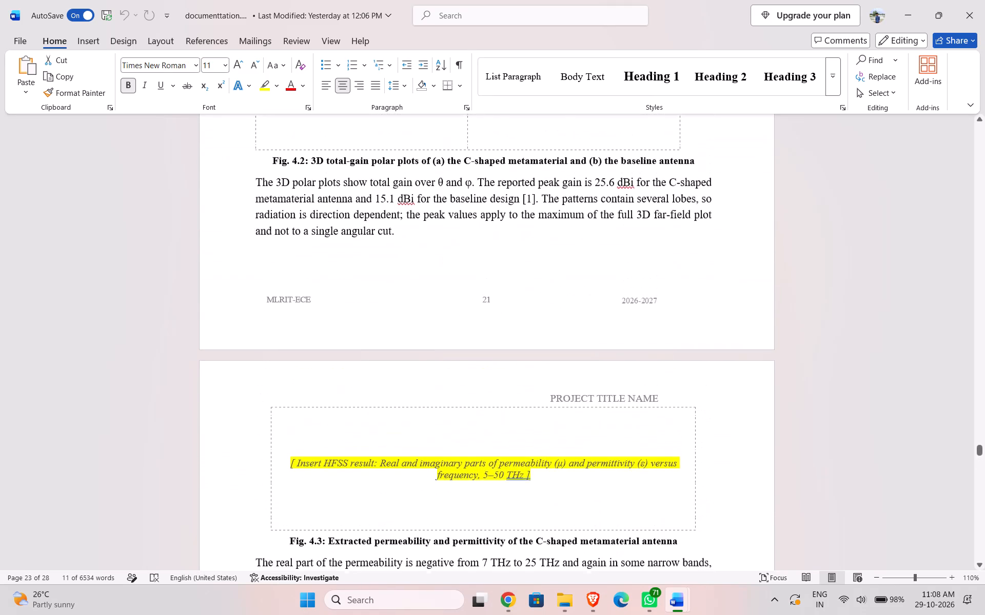
scroll(501, 217, "up", 6)
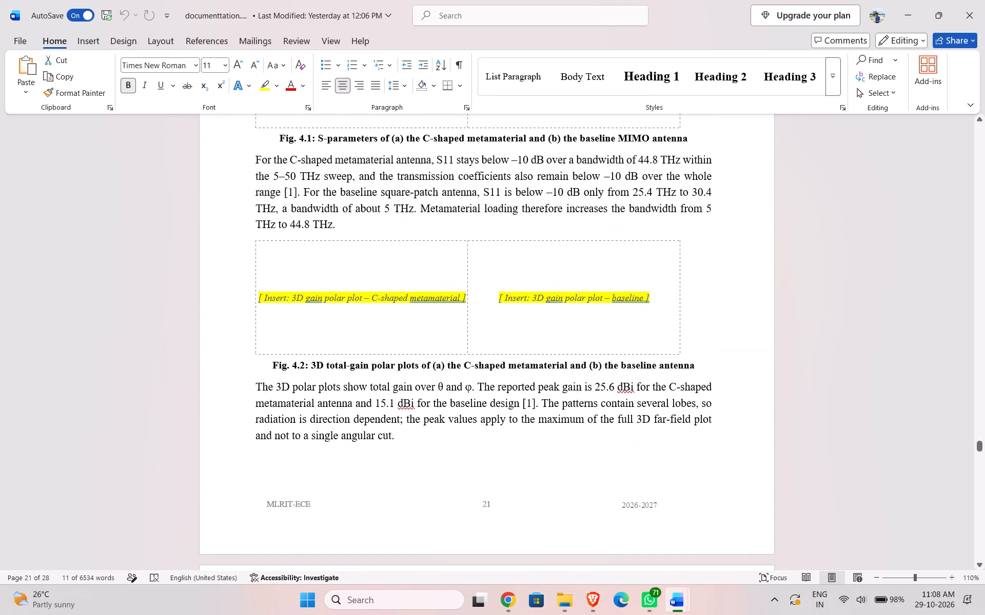
scroll(501, 217, "up", 7)
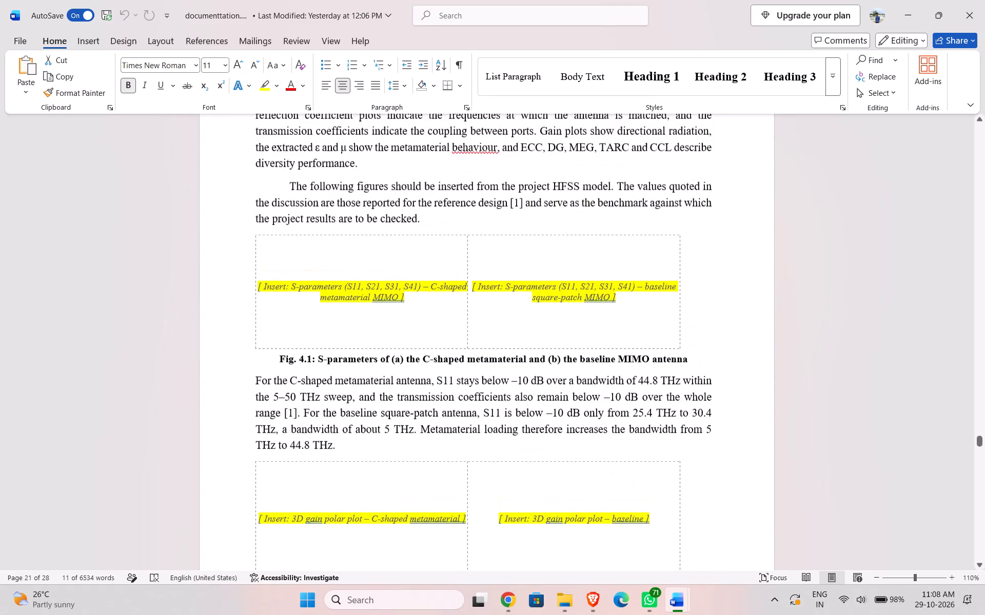
scroll(501, 217, "up", 9)
scroll(501, 217, "up", 16)
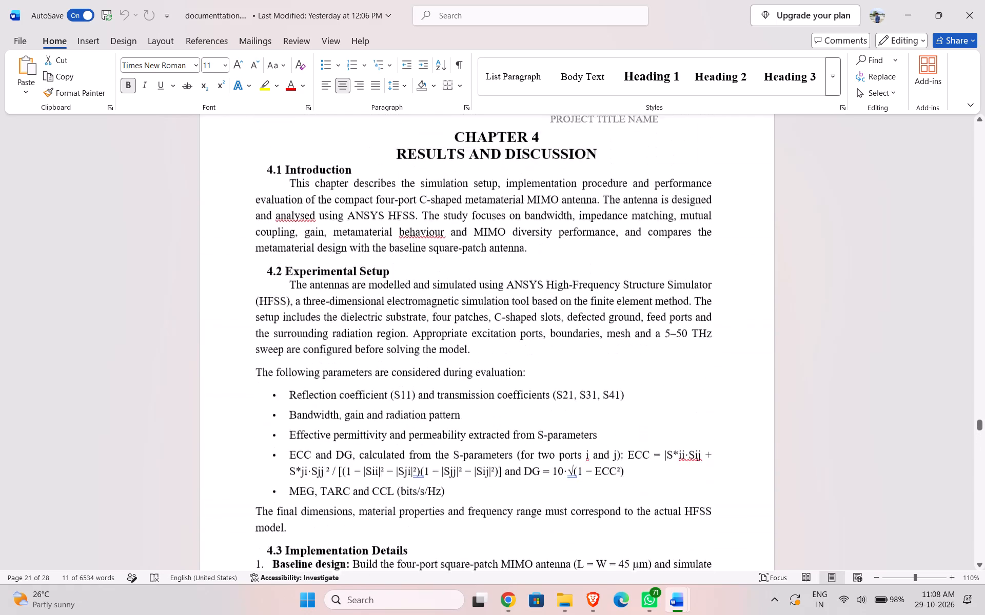
Review Chapter 3 of the report from the 3.7 flowchart back to the Fig. 3.1 HFSS 3D model placeholders.
scroll(501, 217, "up", 20)
scroll(501, 217, "up", 9)
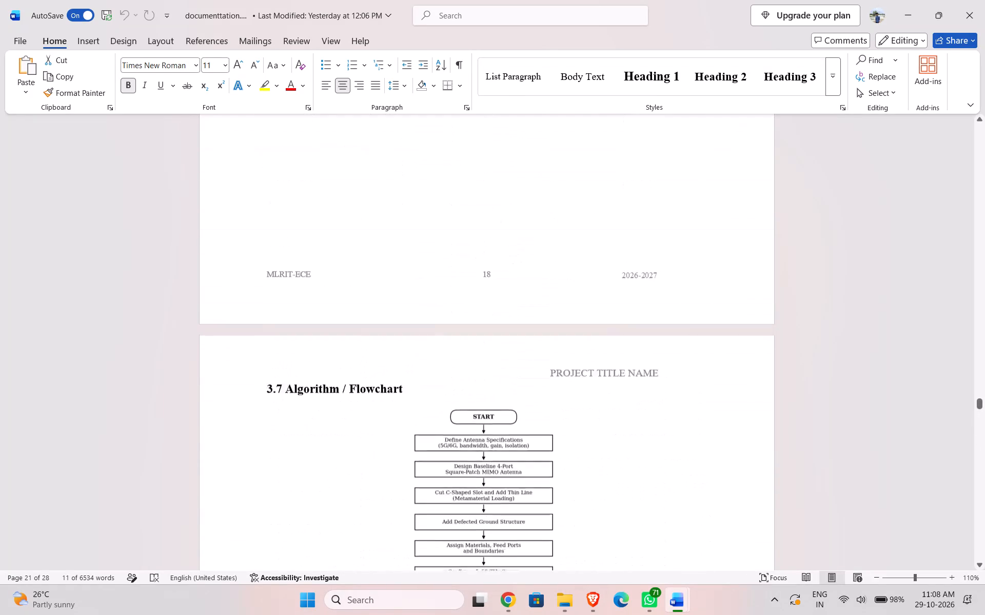
scroll(501, 217, "up", 19)
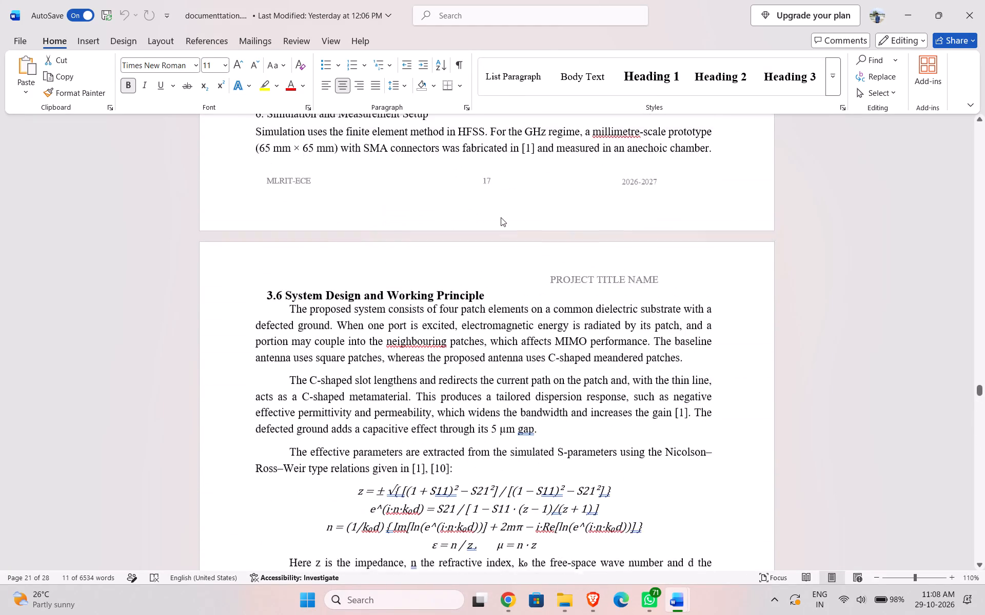
scroll(501, 217, "up", 17)
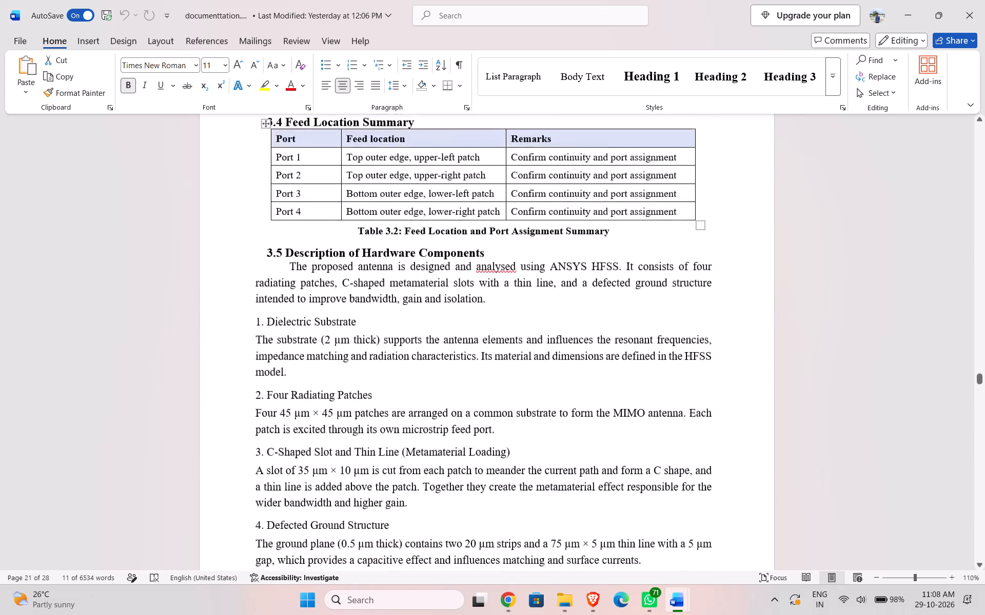
scroll(501, 217, "up", 14)
scroll(501, 217, "up", 9)
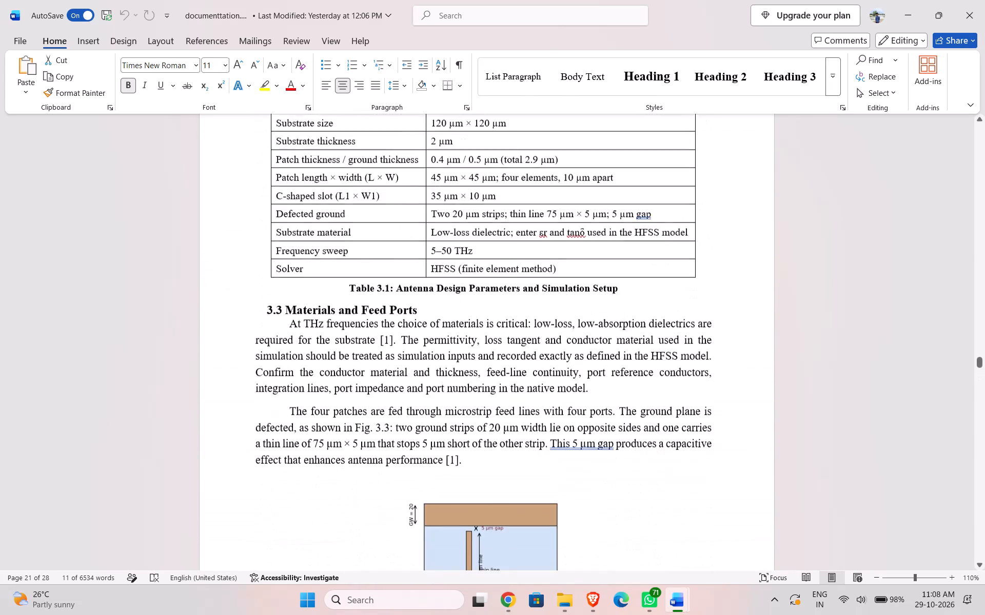
scroll(501, 217, "up", 16)
scroll(501, 217, "up", 8)
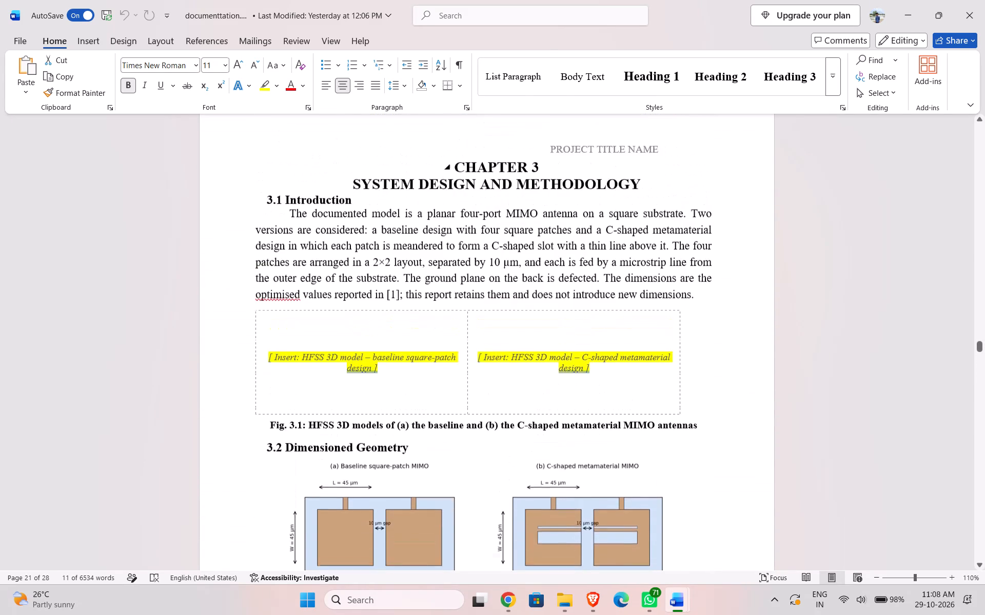
scroll(501, 217, "down", 5)
scroll(501, 217, "up", 4)
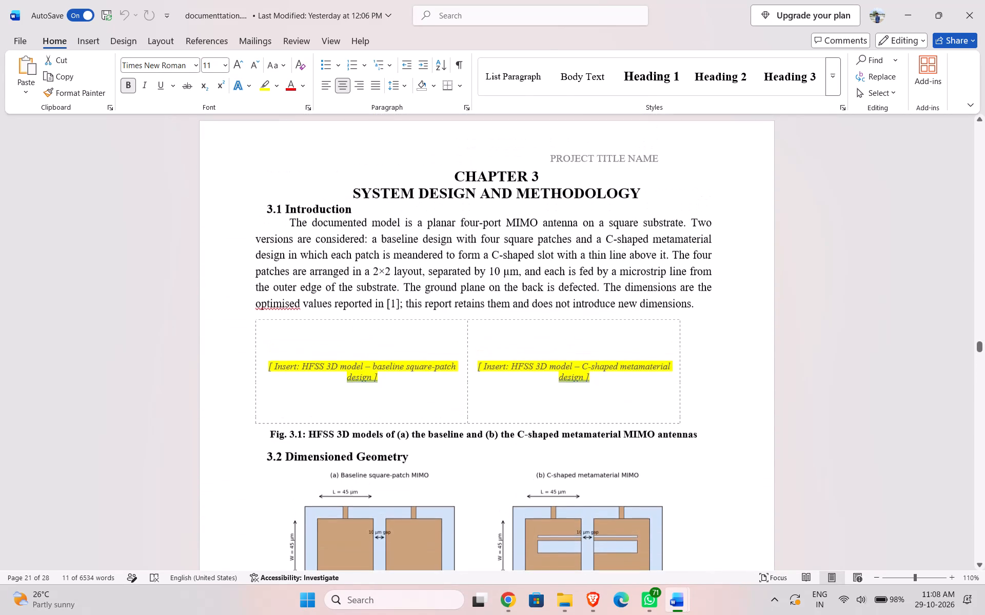
scroll(501, 217, "up", 1)
scroll(501, 217, "down", 4)
scroll(501, 217, "up", 8)
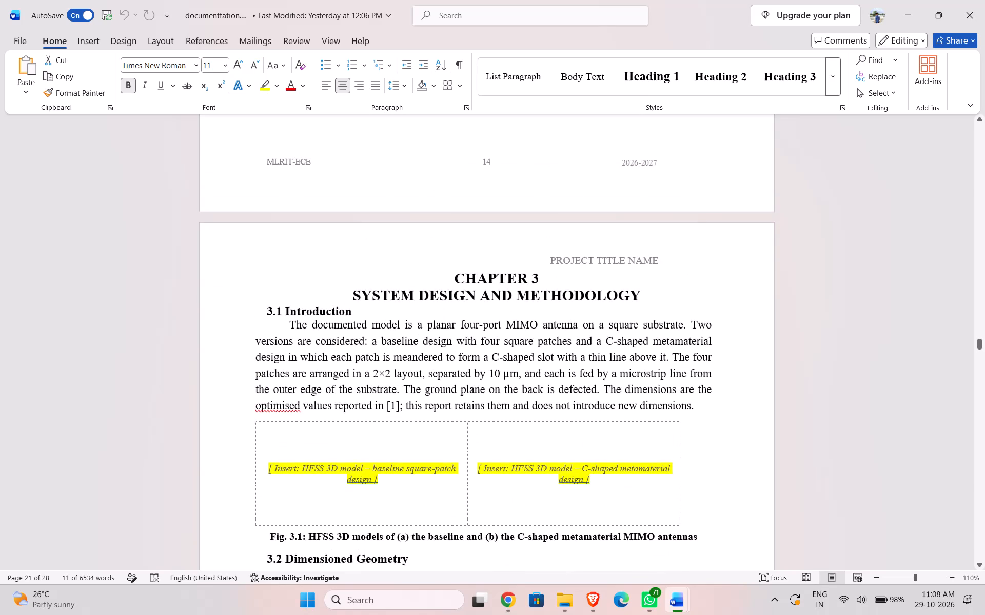
Read sections 2.4 to 2.6 of the literature survey and return to the 3.1 Introduction of Chapter 3.
scroll(501, 217, "up", 20)
scroll(501, 217, "up", 10)
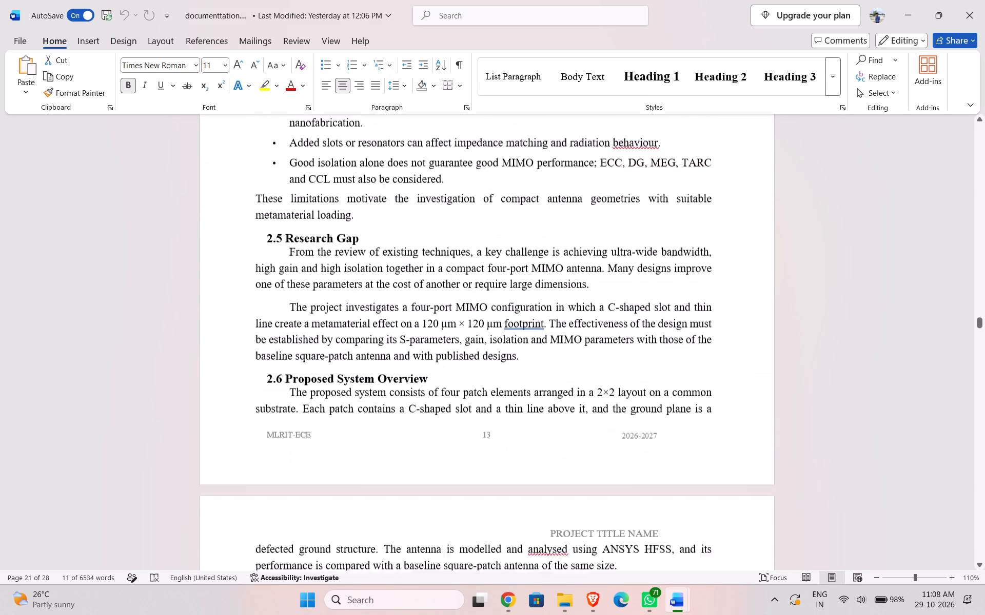
scroll(501, 217, "up", 17)
scroll(501, 217, "down", 17)
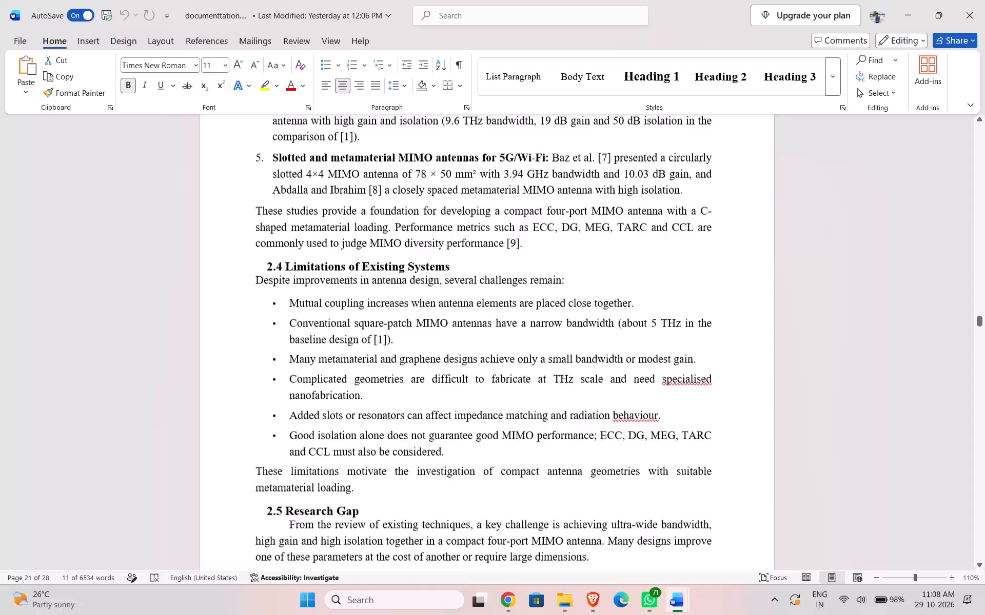
scroll(501, 217, "down", 16)
scroll(501, 217, "down", 10)
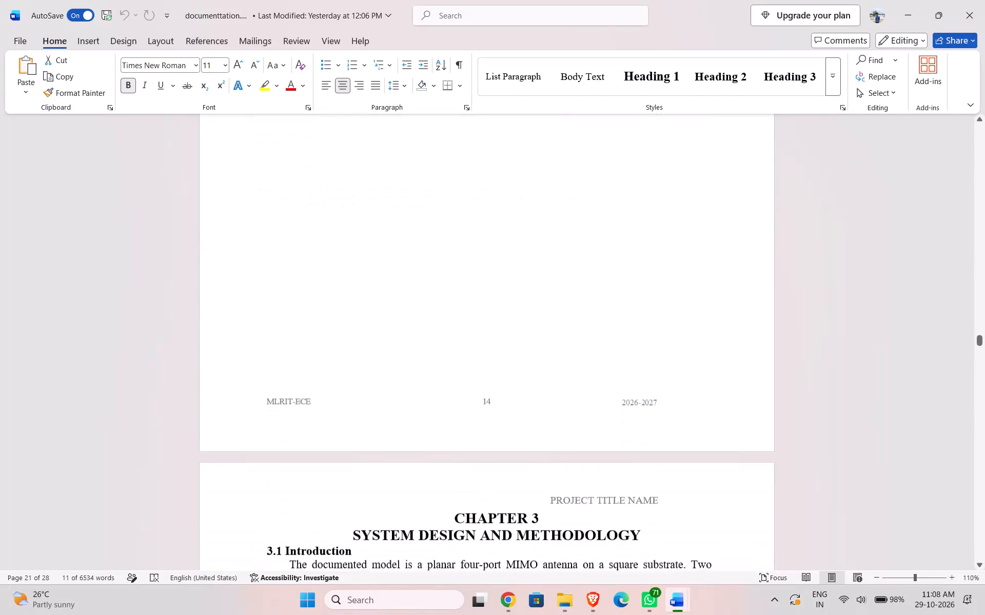
scroll(501, 217, "up", 11)
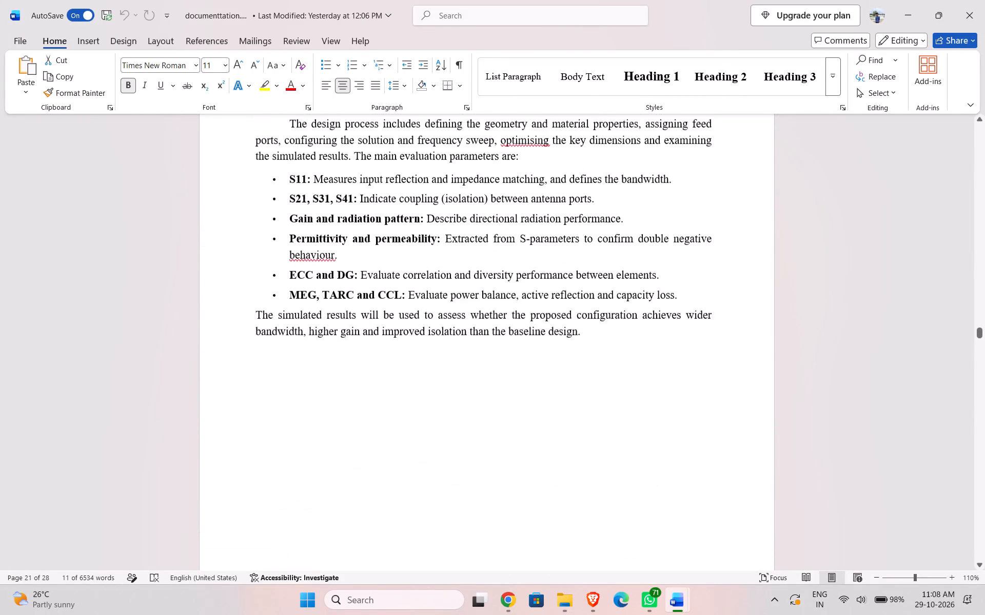
scroll(501, 217, "up", 6)
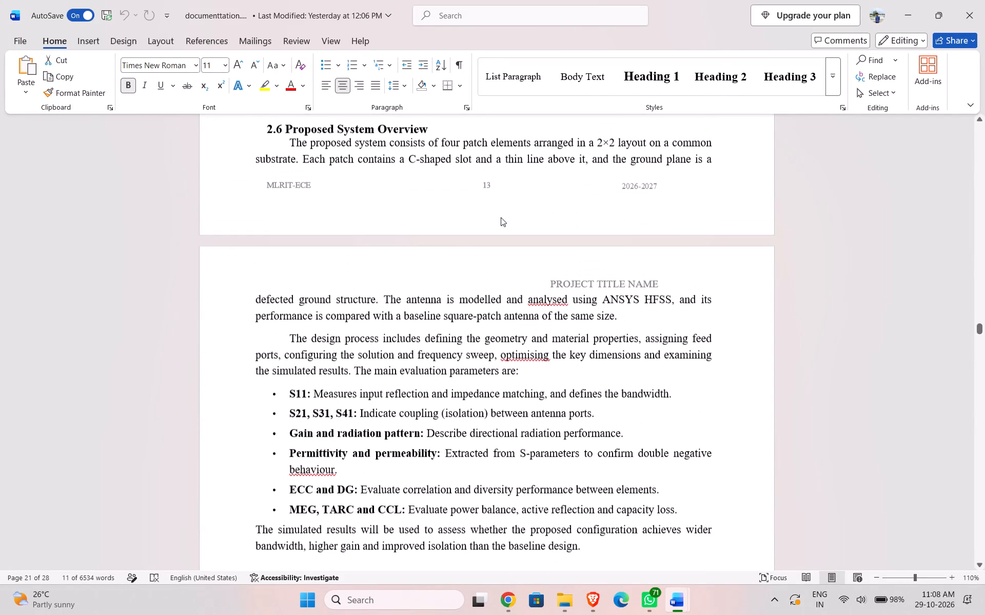
scroll(501, 217, "down", 8)
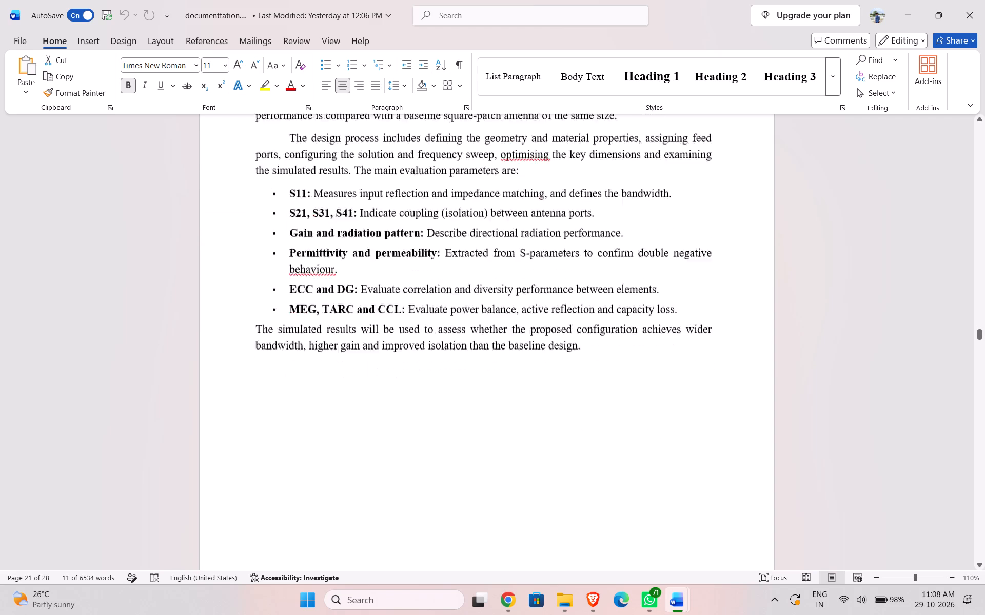
scroll(501, 217, "down", 19)
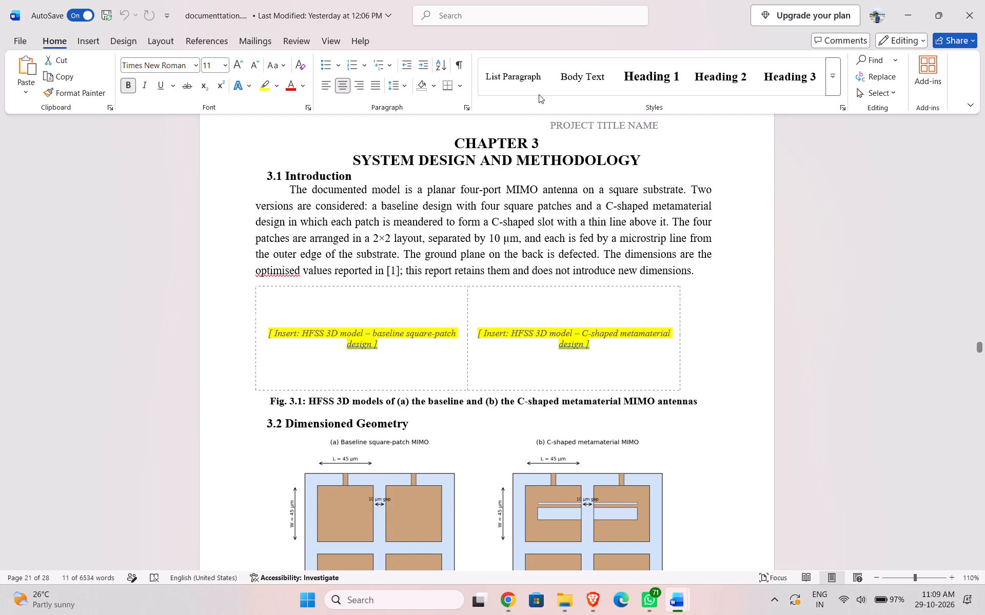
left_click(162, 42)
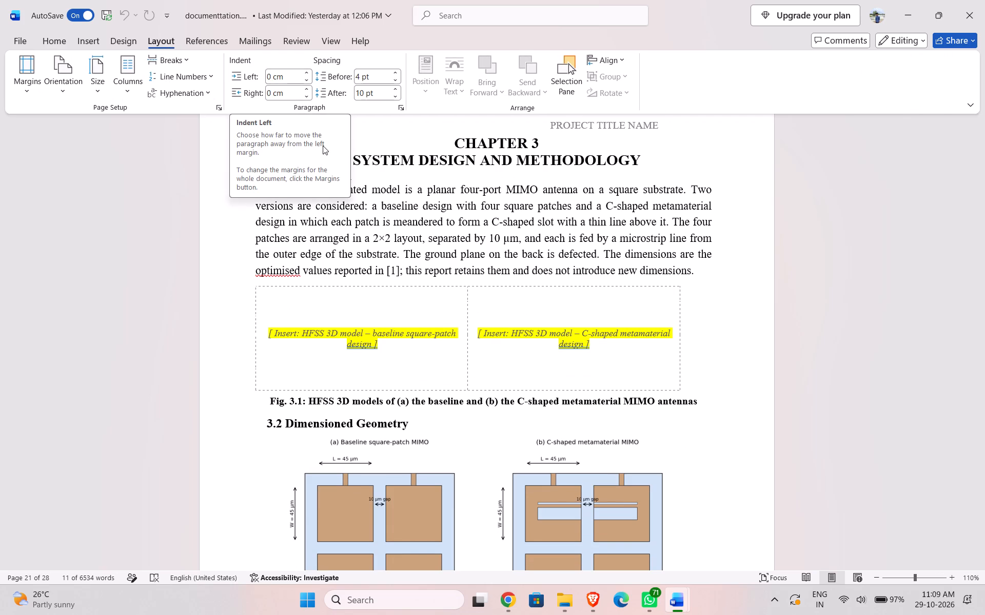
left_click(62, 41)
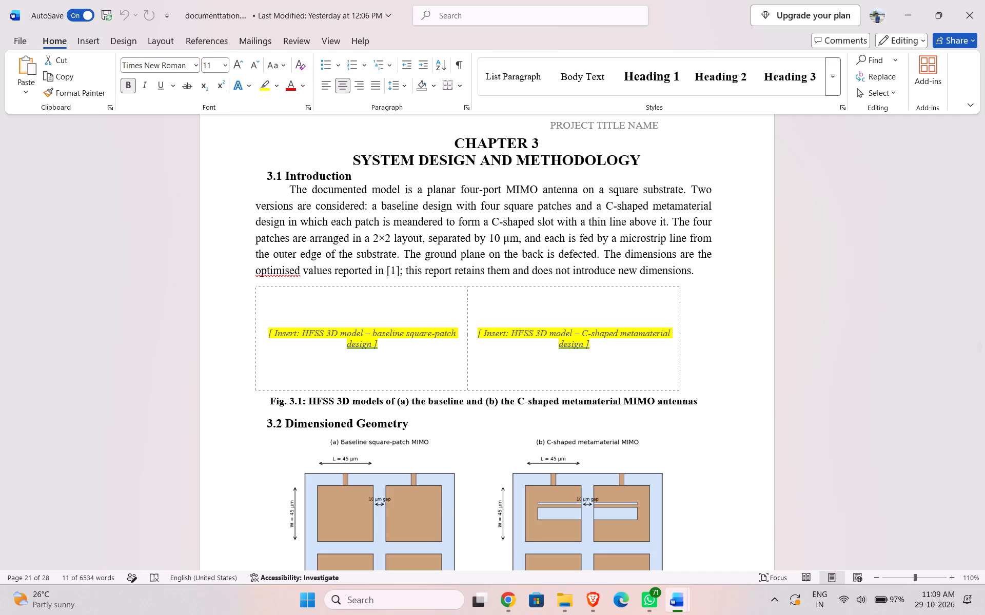
Examine the Fig. 3.1 placeholders, the Fig. 3.2 dimensioned schematic and the Table 3.1 antenna design parameters.
scroll(485, 270, "down", 5)
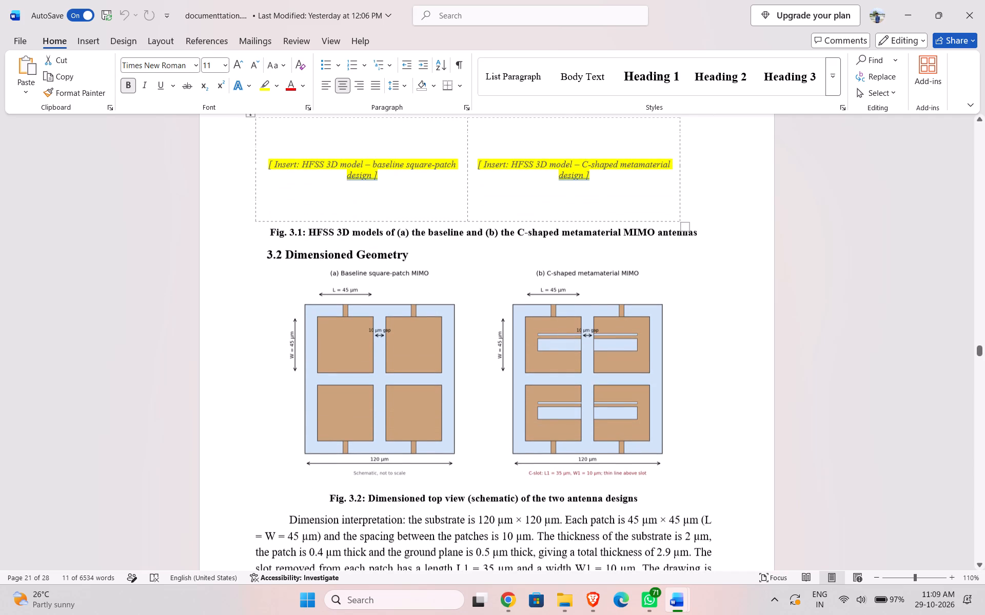
left_click(559, 335)
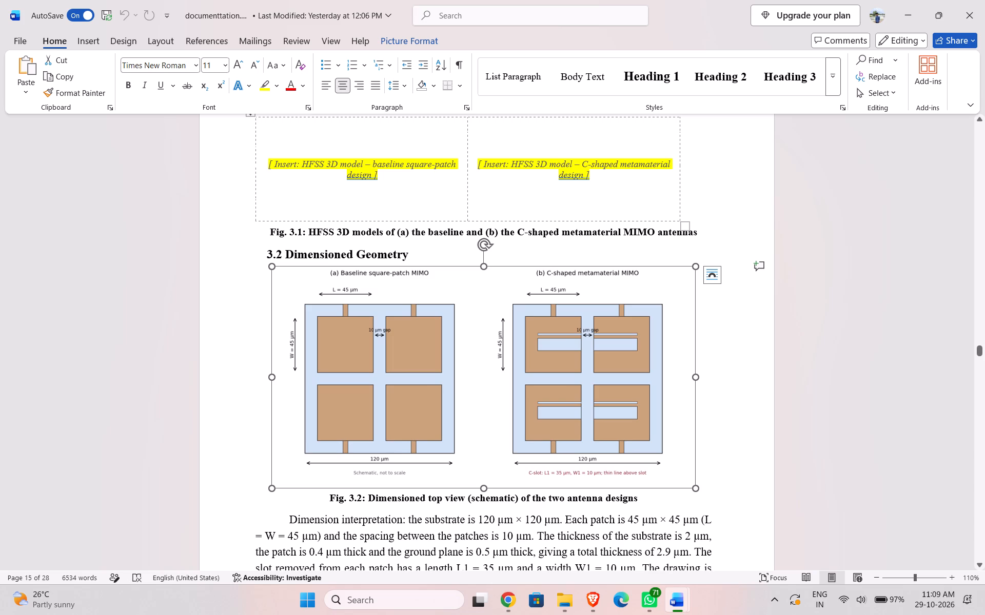
scroll(559, 335, "down", 12)
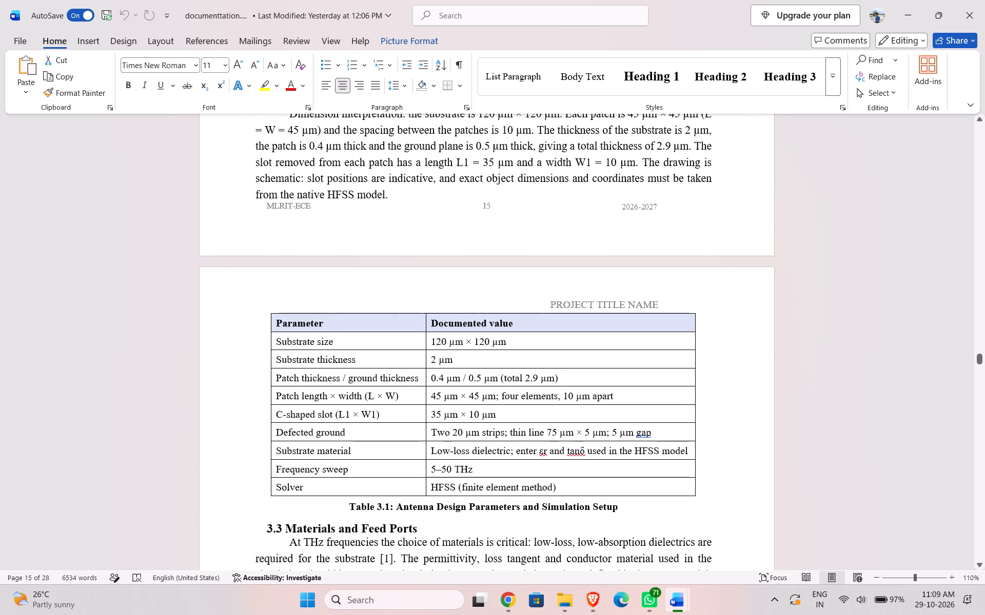
scroll(559, 335, "down", 4)
scroll(559, 335, "up", 11)
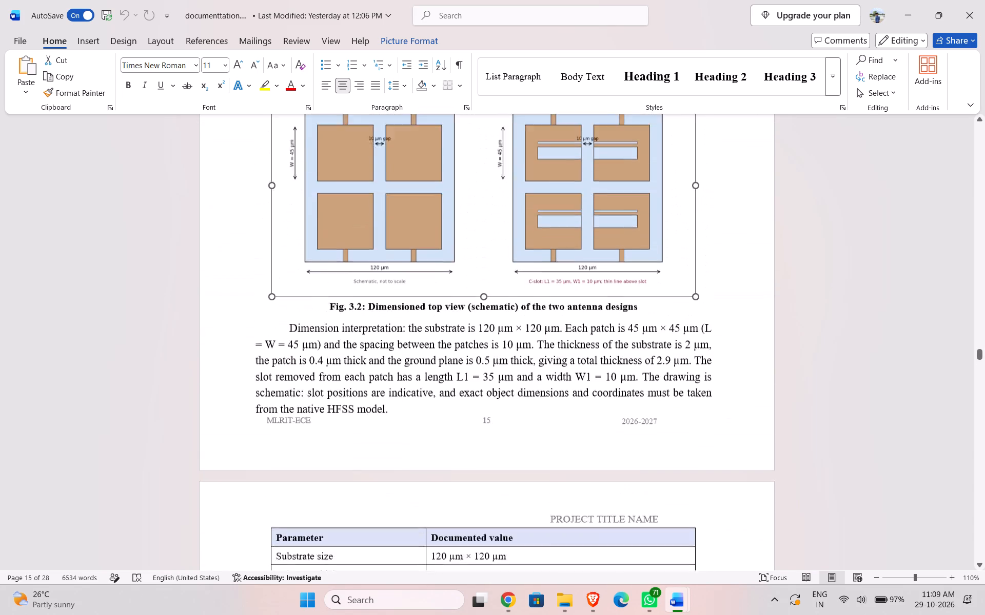
scroll(559, 335, "up", 11)
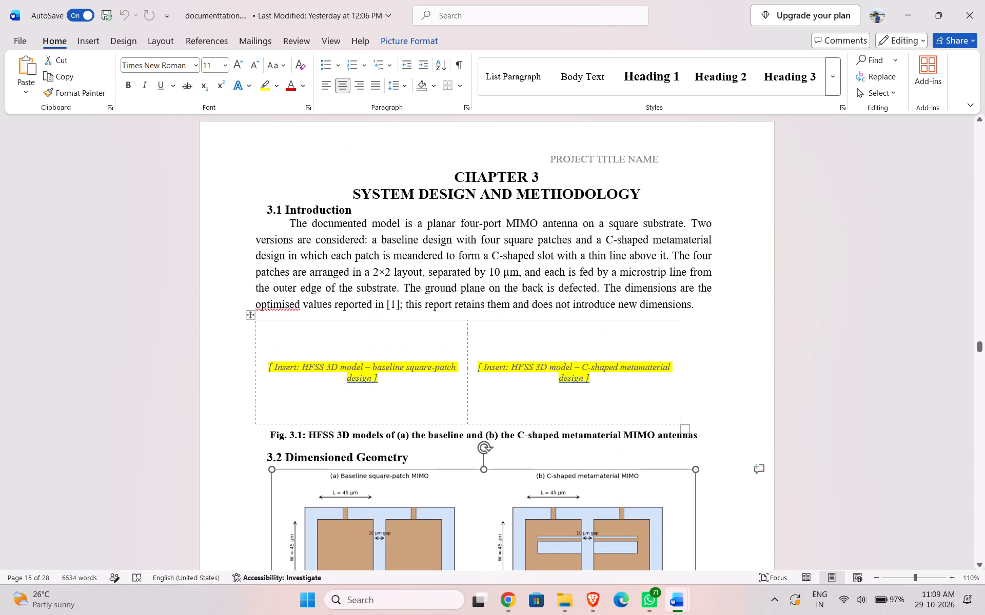
Skim the report backwards from the Chapter 3 introduction through the Chapter 2 literature survey to section 1.2, Background of the Project.
scroll(559, 335, "up", 2)
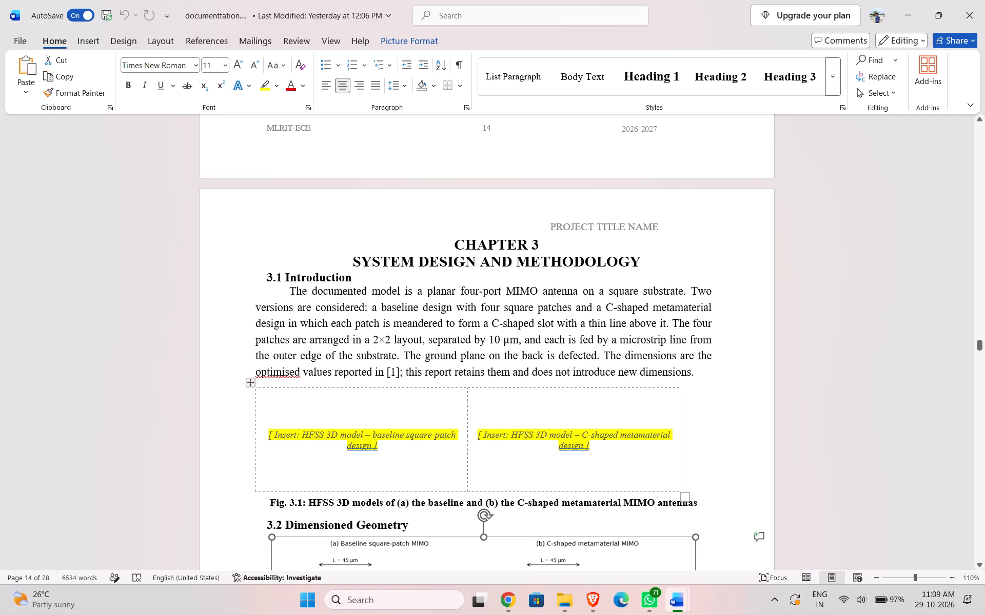
scroll(559, 335, "up", 3)
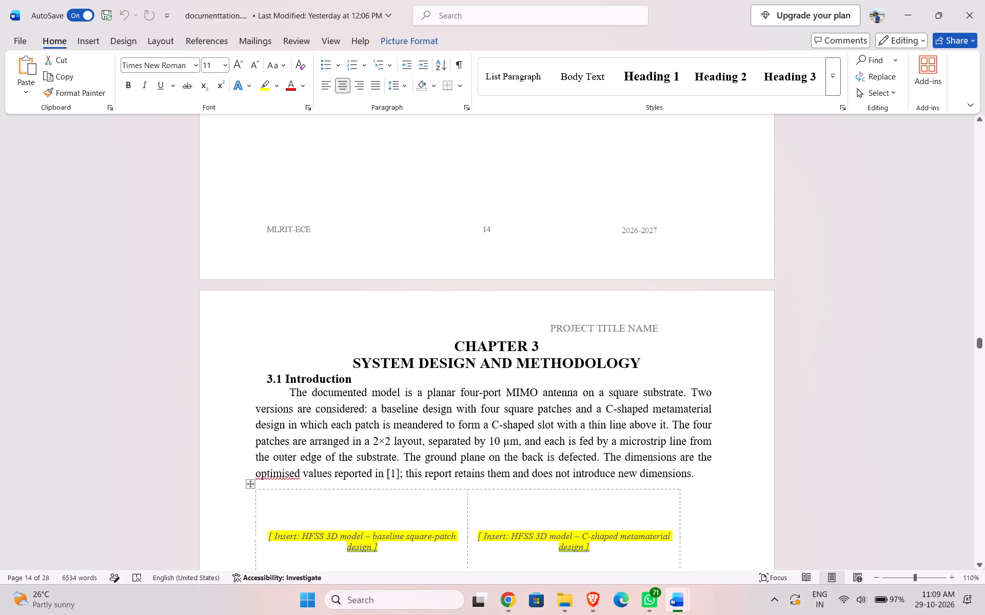
scroll(559, 335, "up", 13)
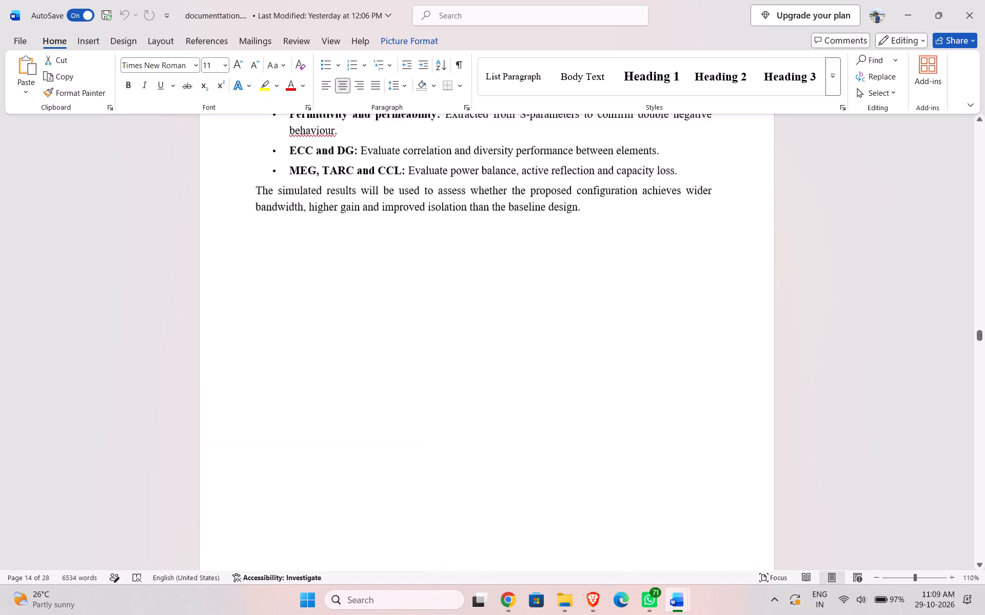
scroll(559, 335, "up", 20)
scroll(559, 335, "up", 10)
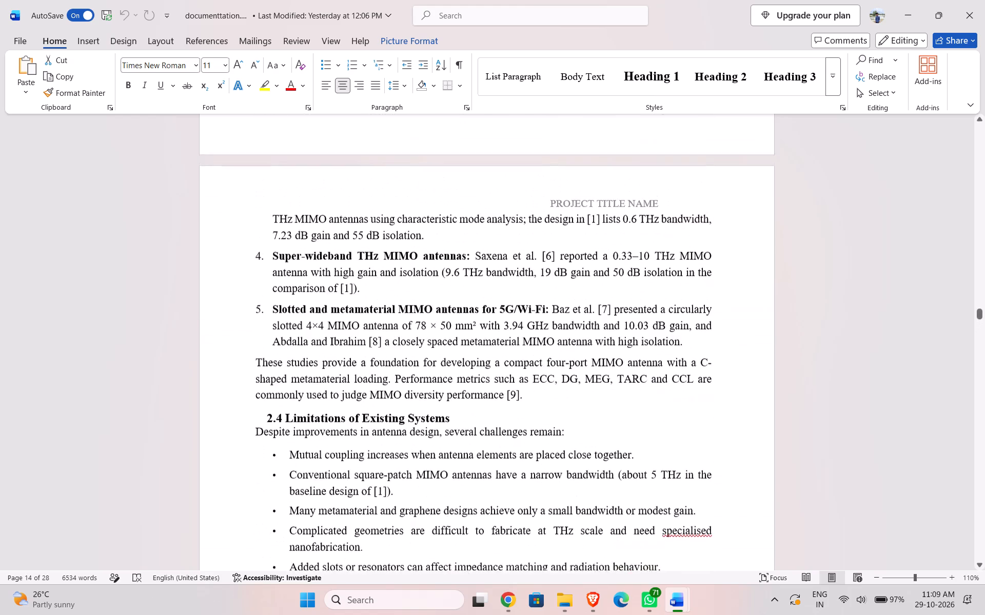
scroll(559, 335, "up", 6)
scroll(559, 335, "down", 1)
scroll(559, 335, "up", 20)
scroll(559, 335, "up", 6)
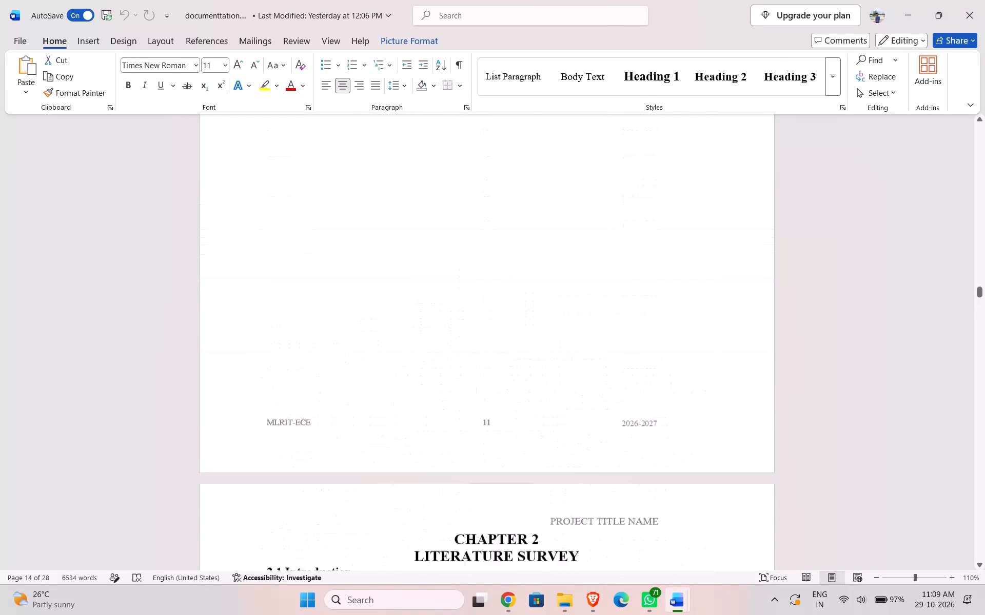
scroll(559, 335, "up", 20)
scroll(559, 335, "up", 9)
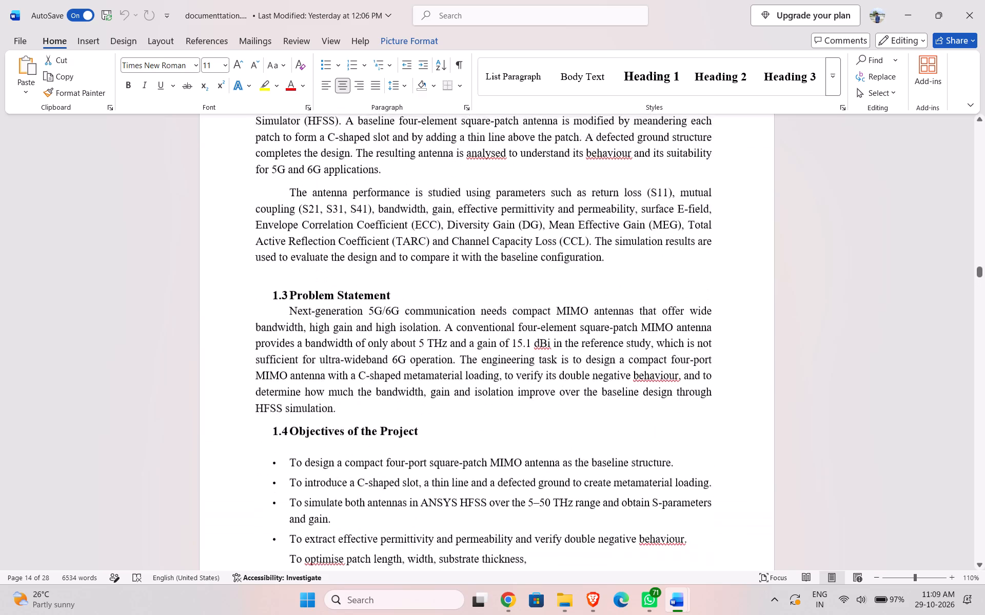
scroll(559, 335, "up", 13)
scroll(559, 335, "down", 7)
scroll(559, 335, "up", 6)
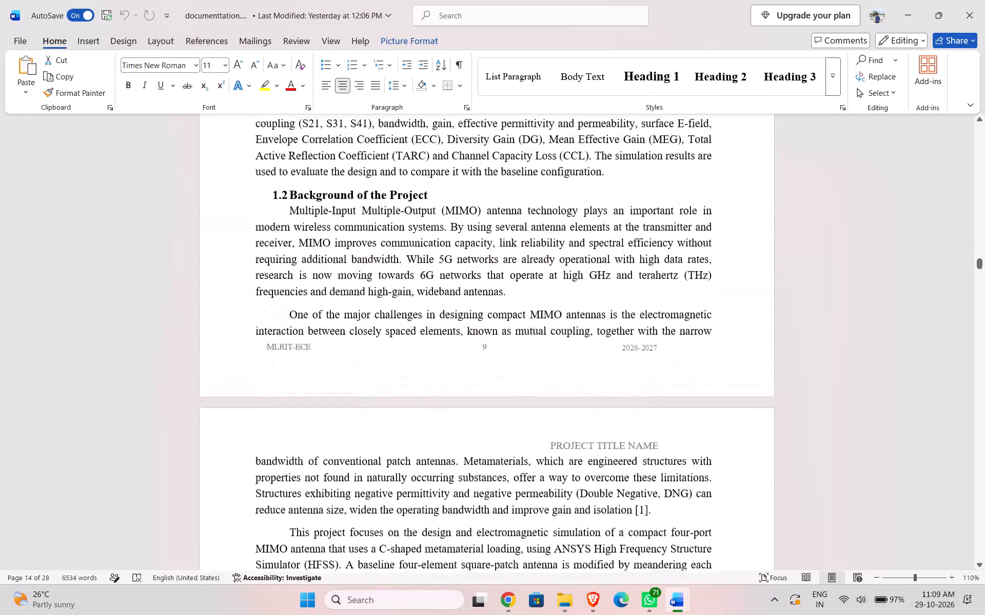
scroll(559, 335, "down", 16)
scroll(559, 335, "up", 1)
Return through the literature survey to Chapter 3 and examine the Fig. 3.1 HFSS 3D model placeholders and the Fig. 3.2 dimensioned schematic.
scroll(559, 335, "down", 20)
scroll(559, 335, "down", 6)
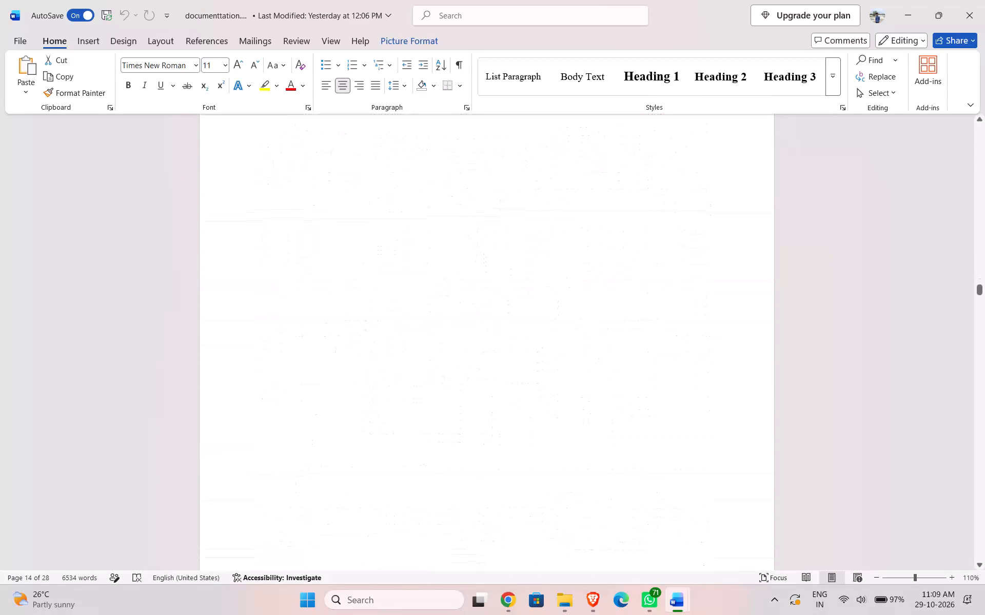
scroll(559, 335, "down", 4)
scroll(559, 335, "down", 20)
scroll(559, 335, "down", 14)
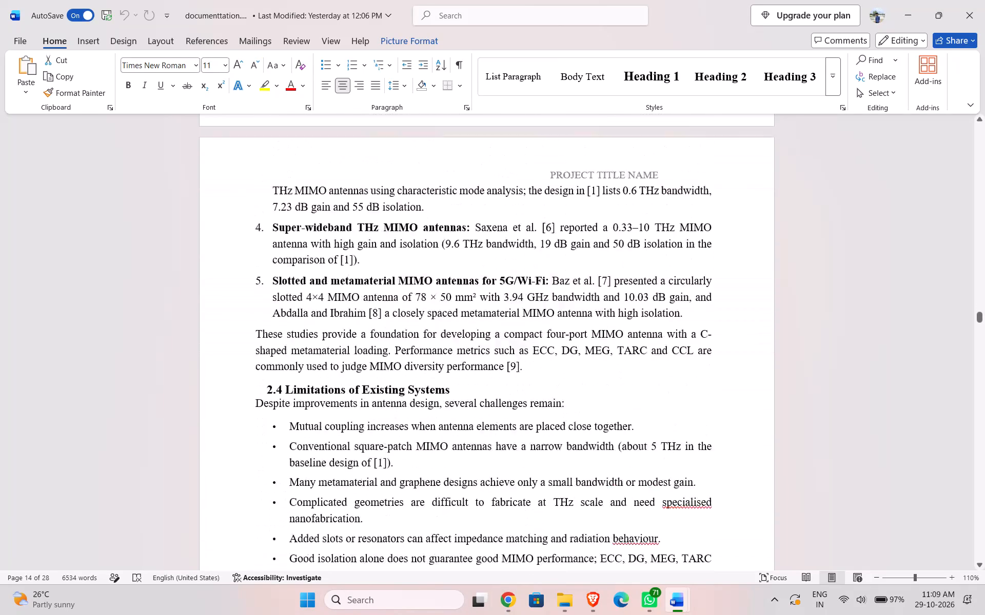
scroll(559, 335, "down", 20)
scroll(559, 335, "down", 18)
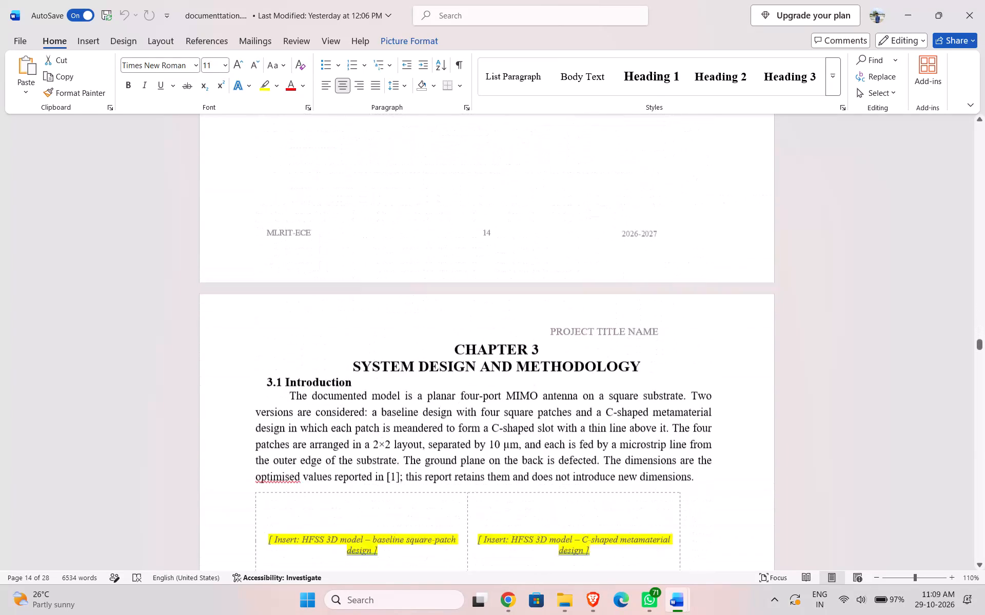
scroll(559, 335, "down", 5)
scroll(559, 335, "up", 11)
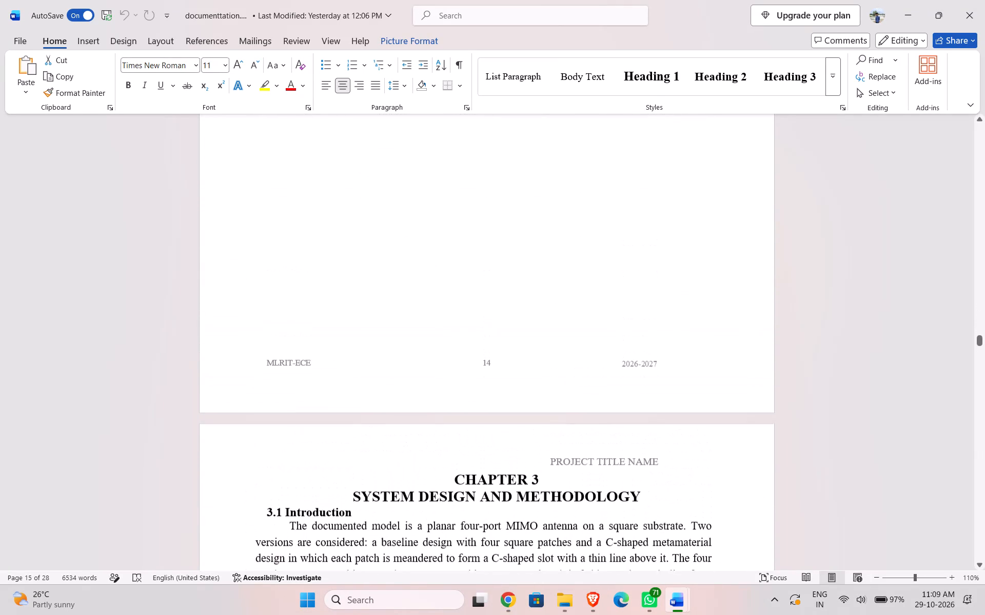
scroll(559, 335, "down", 9)
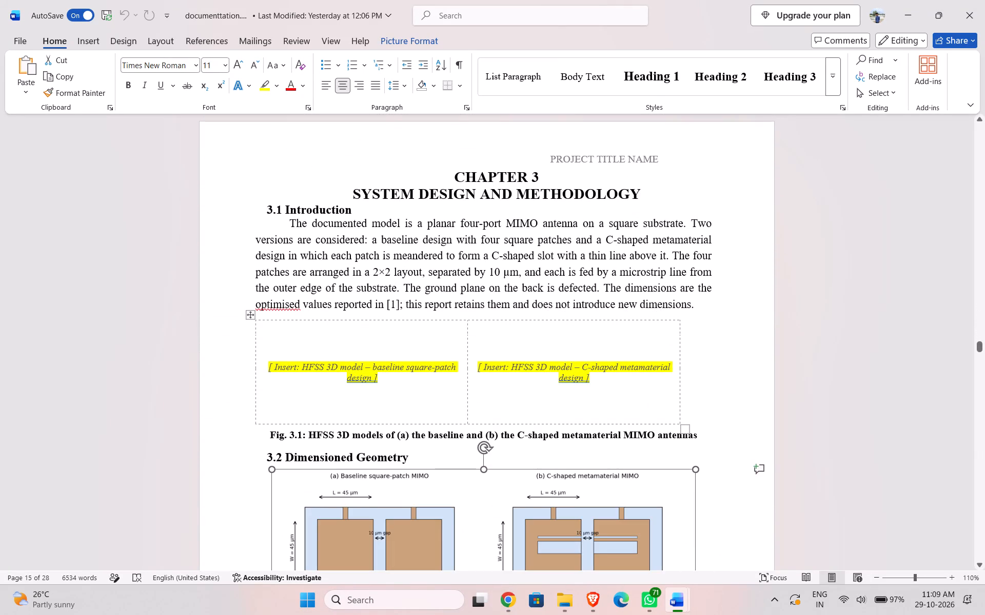
scroll(559, 335, "down", 4)
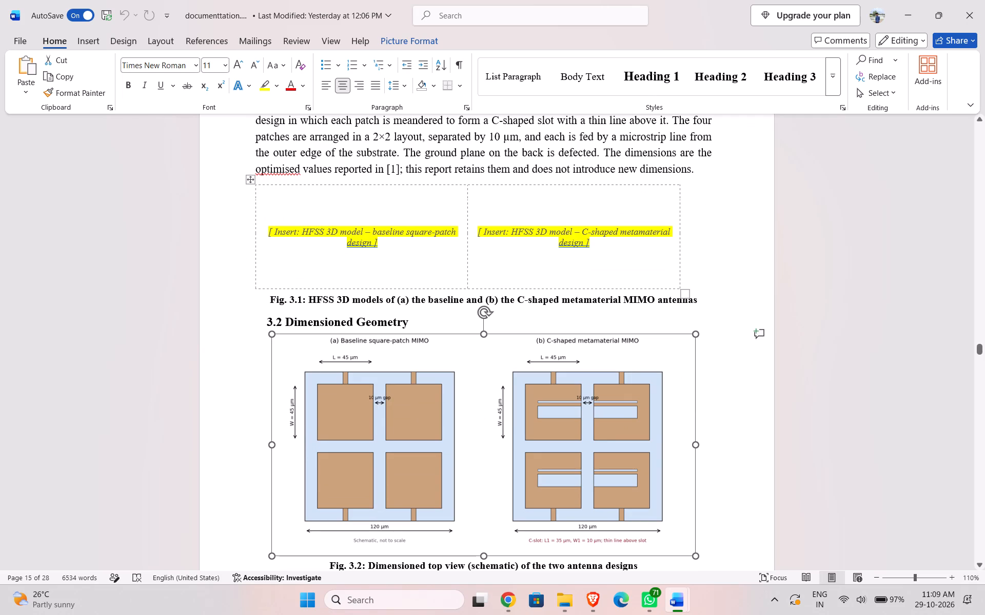
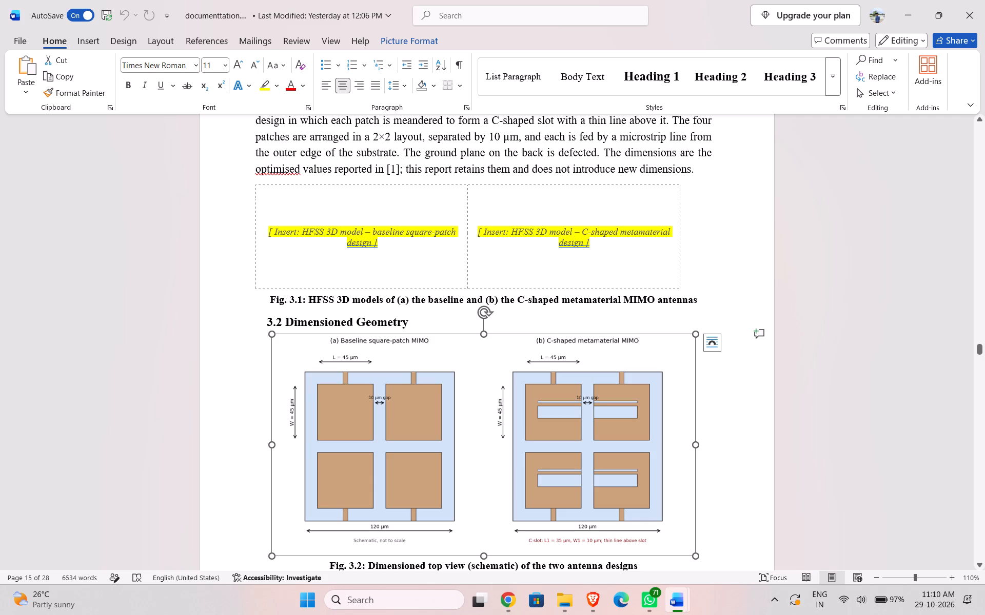
Deselect the Fig. 3.2 schematic by placing the text cursor in its caption, after the word "two".
scroll(494, 348, "down", 4)
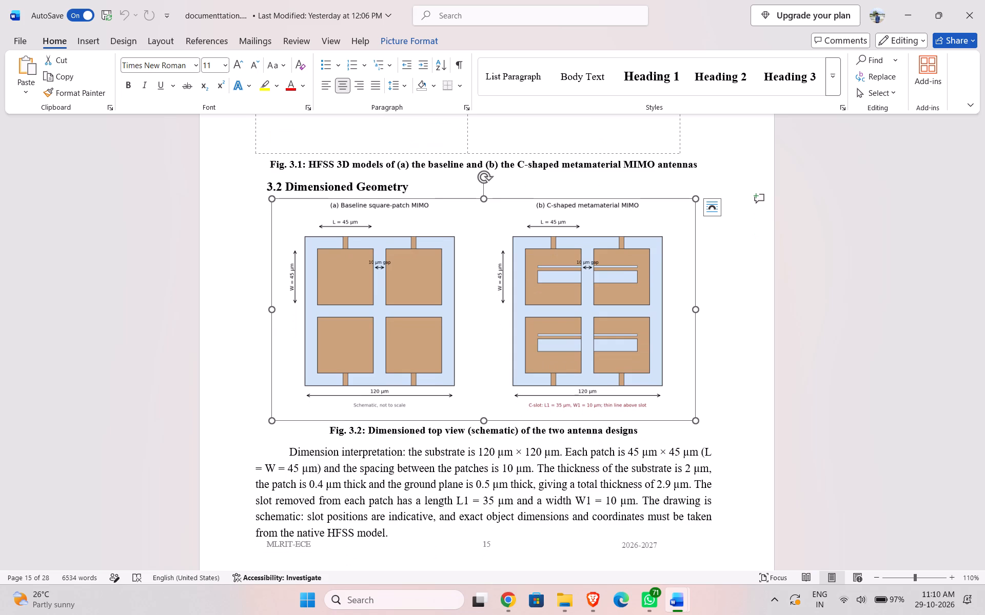
left_click(565, 429)
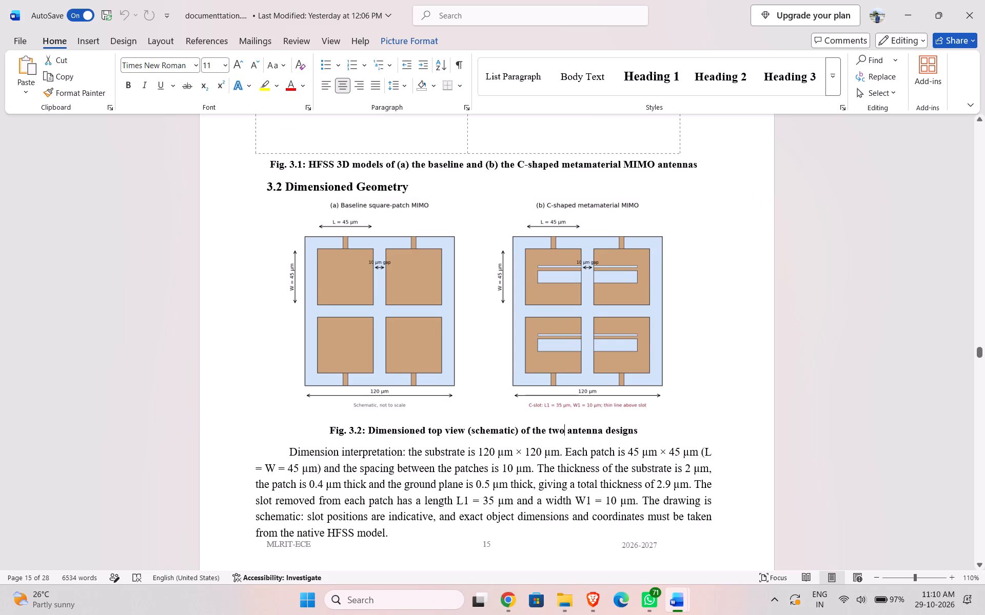
Make the Fig. 3.2 caption singular by removing the word "two" and the final "s" of "designs".
key("BackSpace")
key("BackSpace")
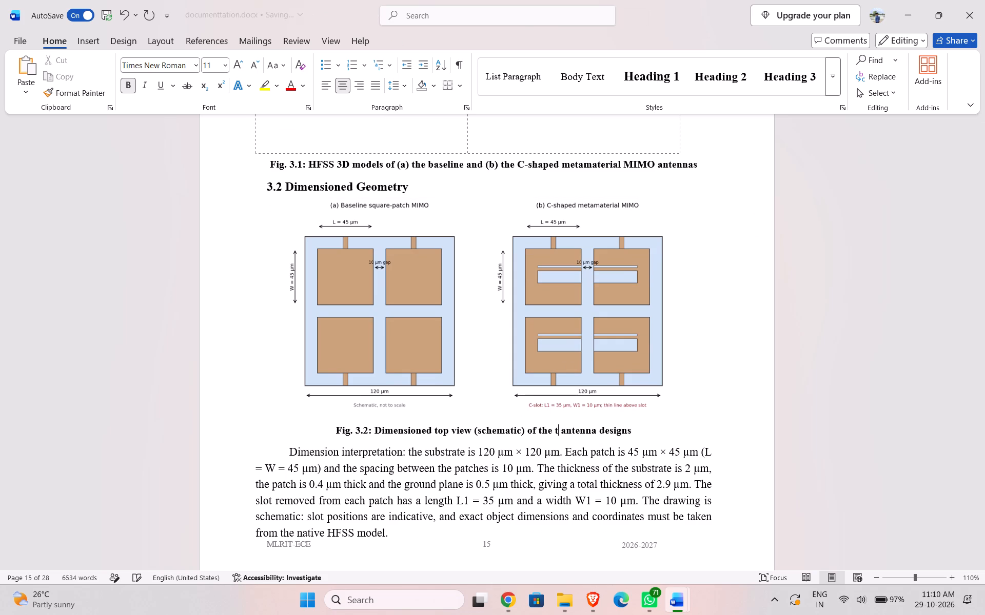
key("BackSpace")
left_click(636, 433)
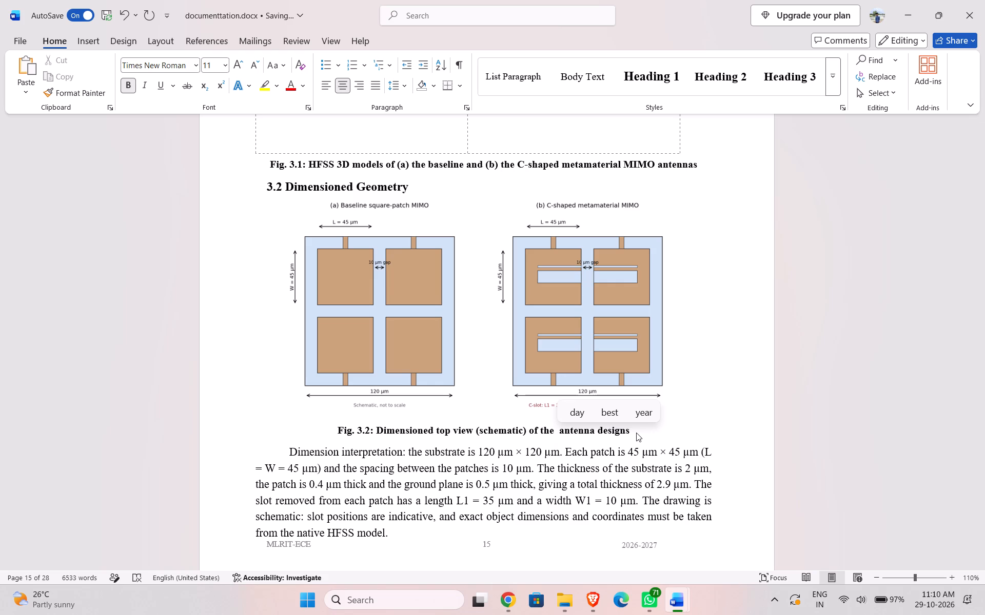
left_click_drag(626, 429, 627, 430)
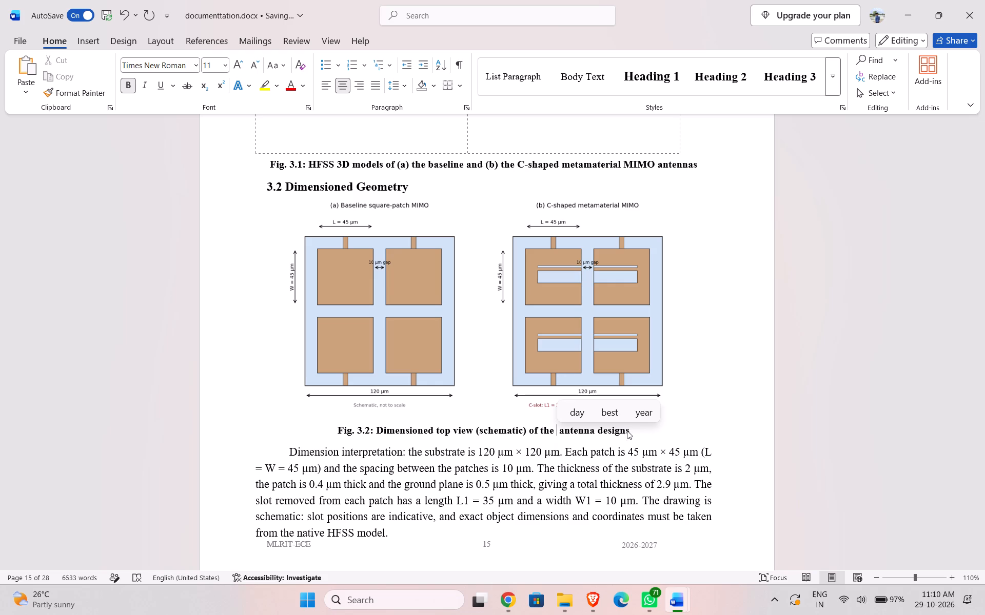
left_click_drag(627, 430, 627, 434)
left_click(627, 435)
left_click(633, 433)
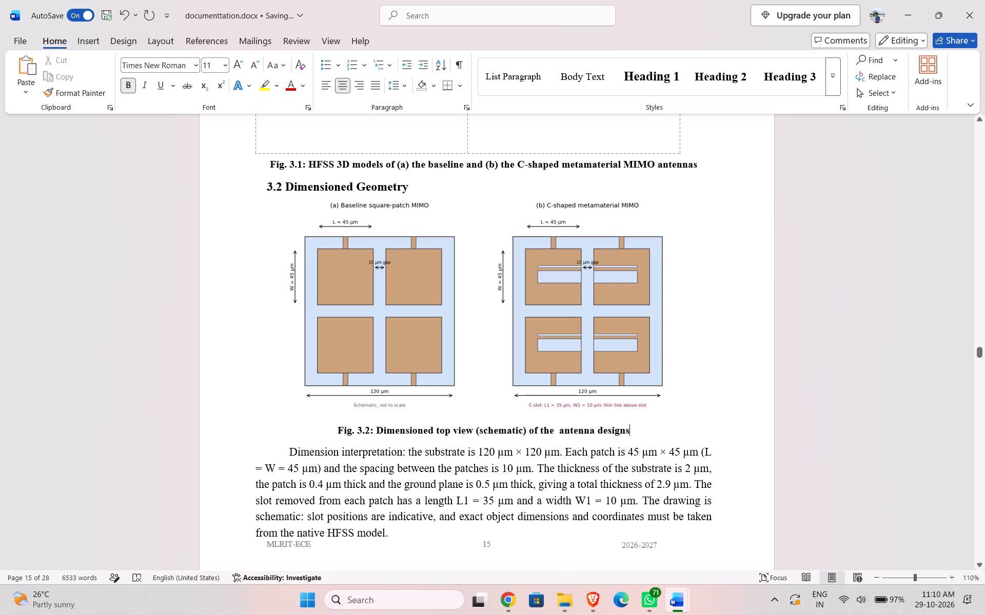
key("BackSpace")
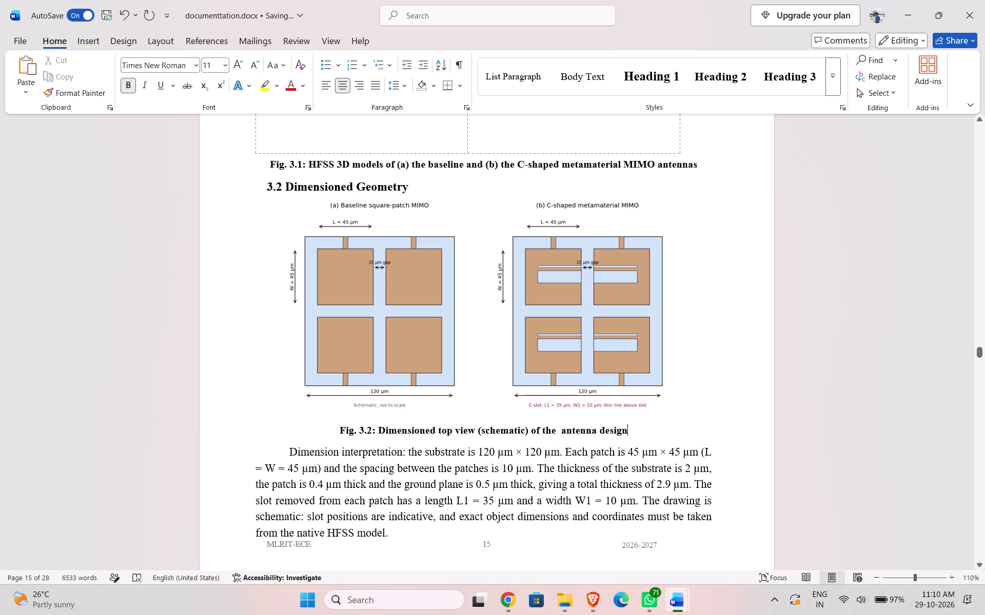
Select the Fig. 3.2 dimensioned schematic picture in section 3.2.
left_click(537, 351)
scroll(525, 361, "up", 1)
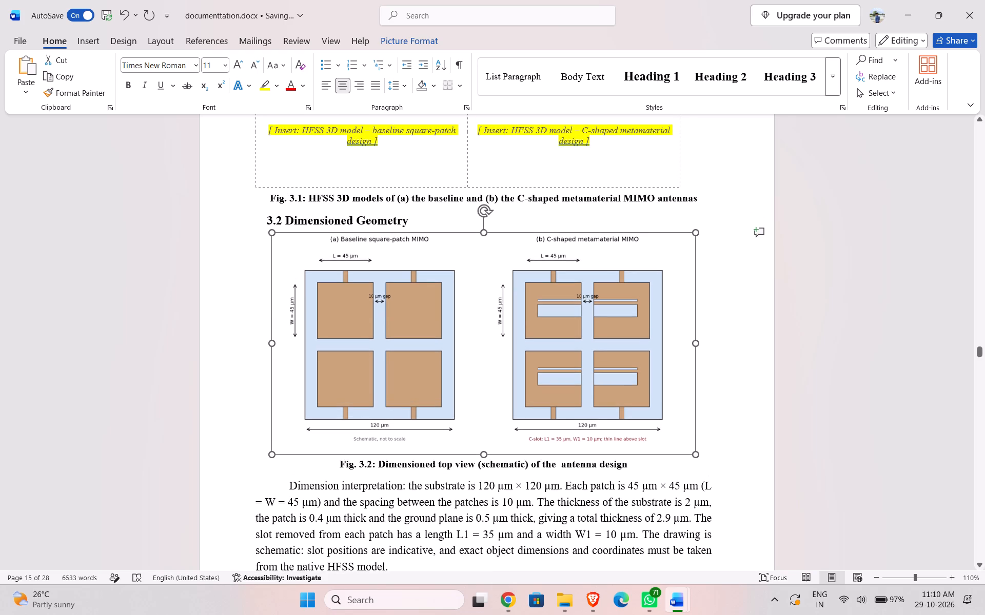
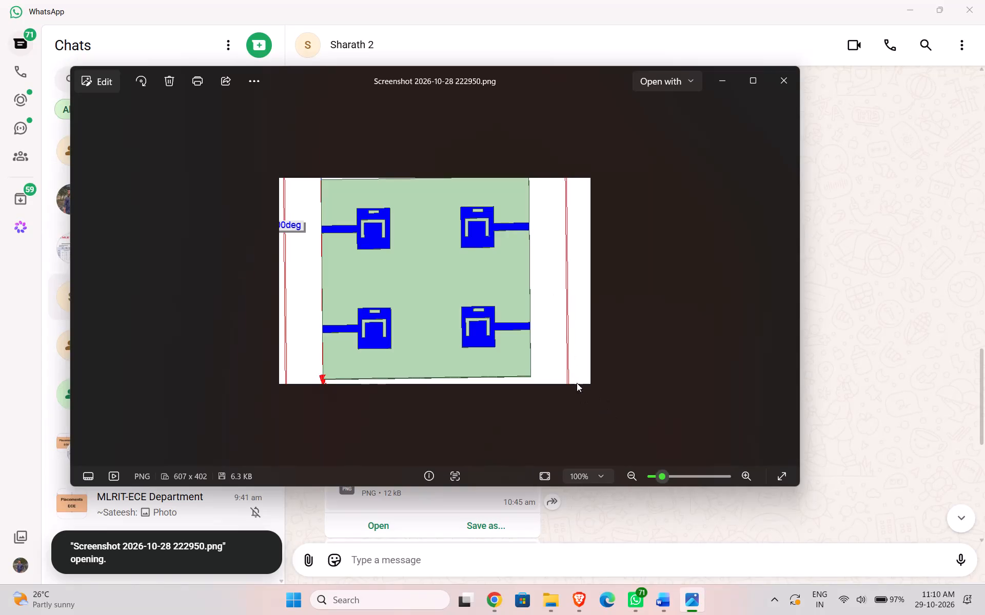
Copy the four-element antenna layout image from Screenshot 2026-10-28 222950.png and switch to the Word report documenttation.docx.
left_click(493, 279)
key("ctrl+c")
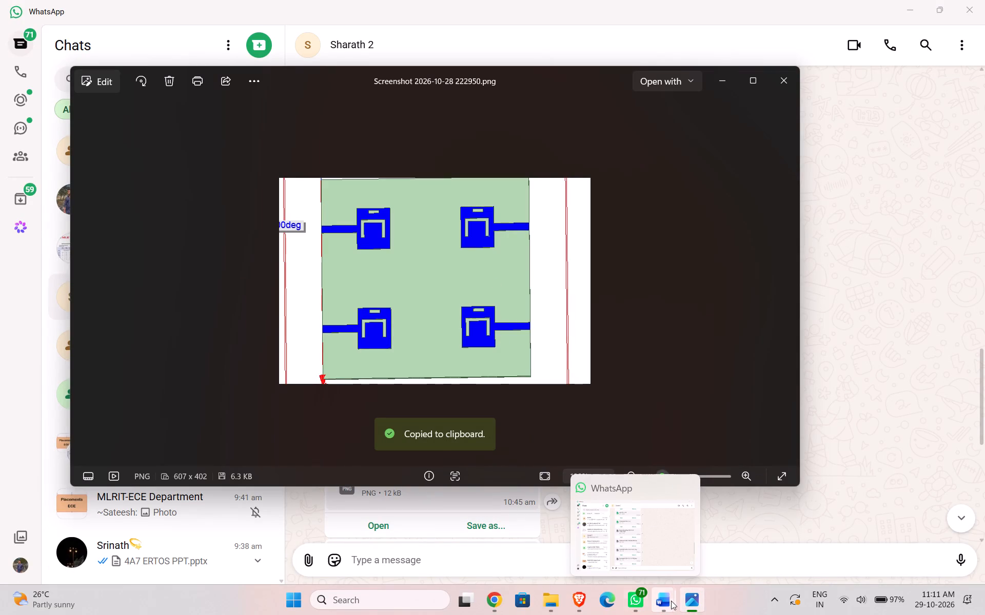
left_click(708, 554)
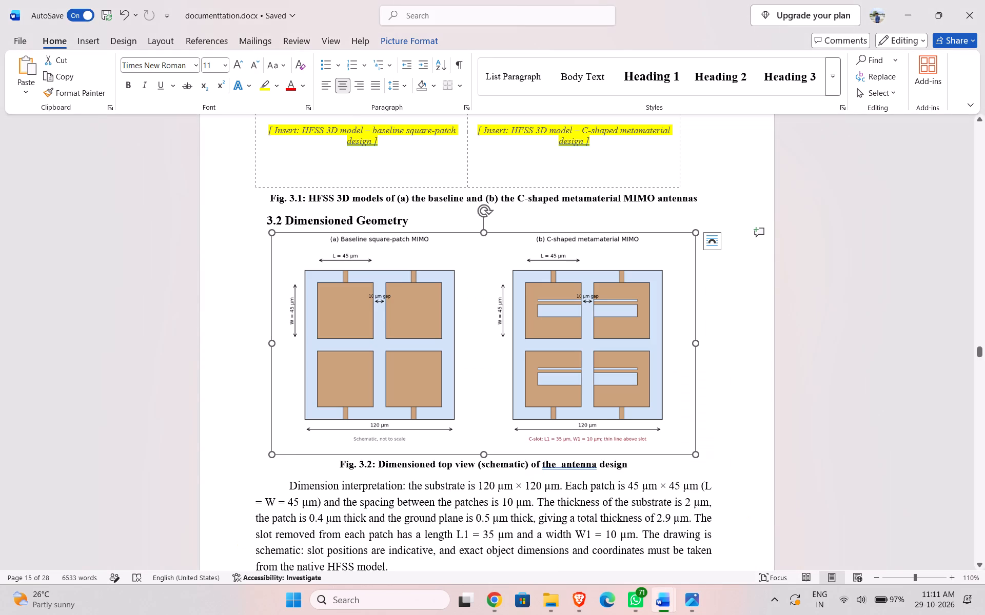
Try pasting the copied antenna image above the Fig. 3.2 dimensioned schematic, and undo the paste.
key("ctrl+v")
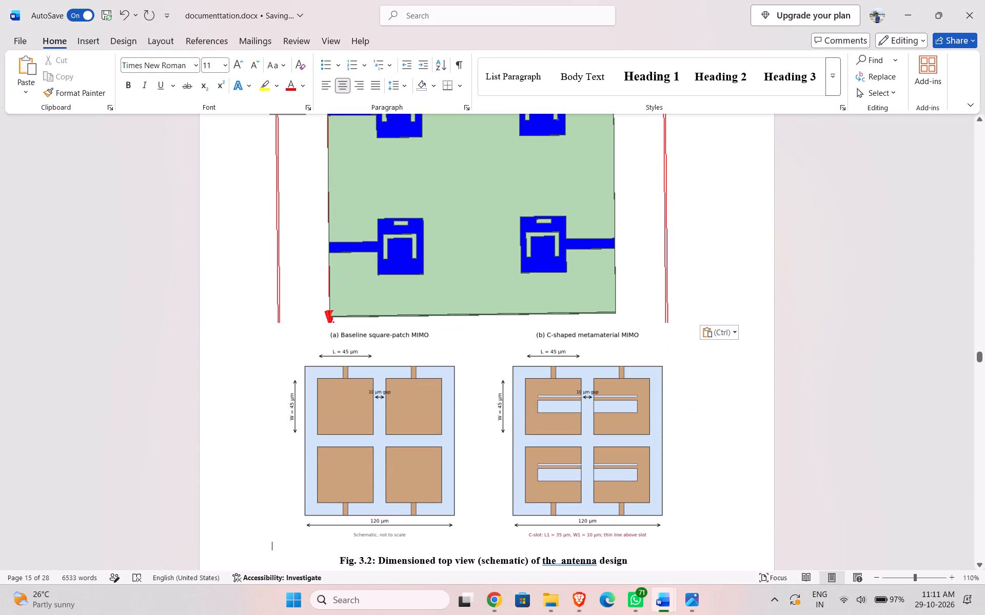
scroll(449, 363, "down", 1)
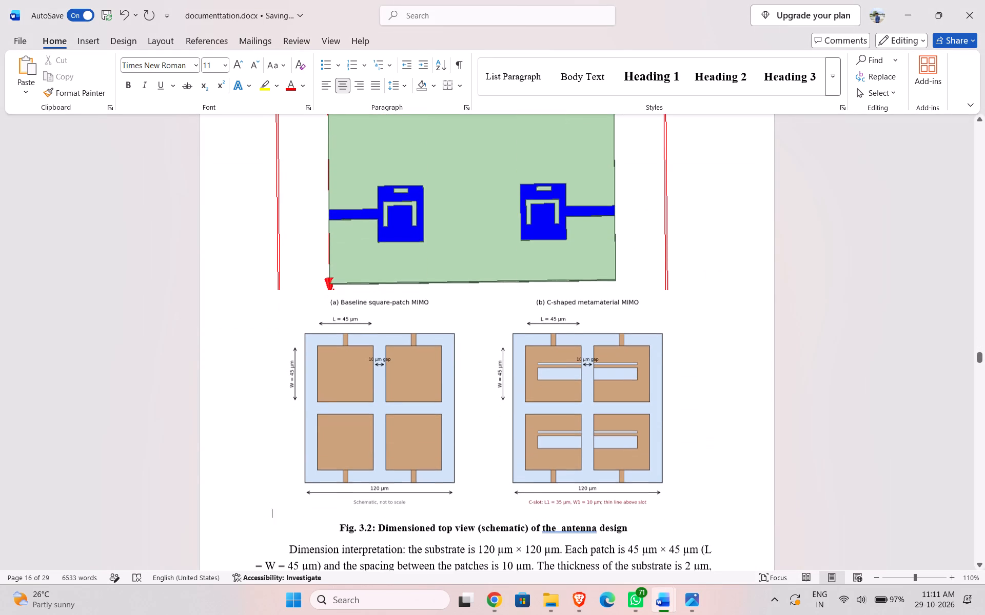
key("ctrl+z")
Delete the dimensioned schematic picture above the Fig. 3.2 caption in section 3.2, Dimensioned Geometry.
scroll(458, 389, "down", 2)
left_click(462, 293)
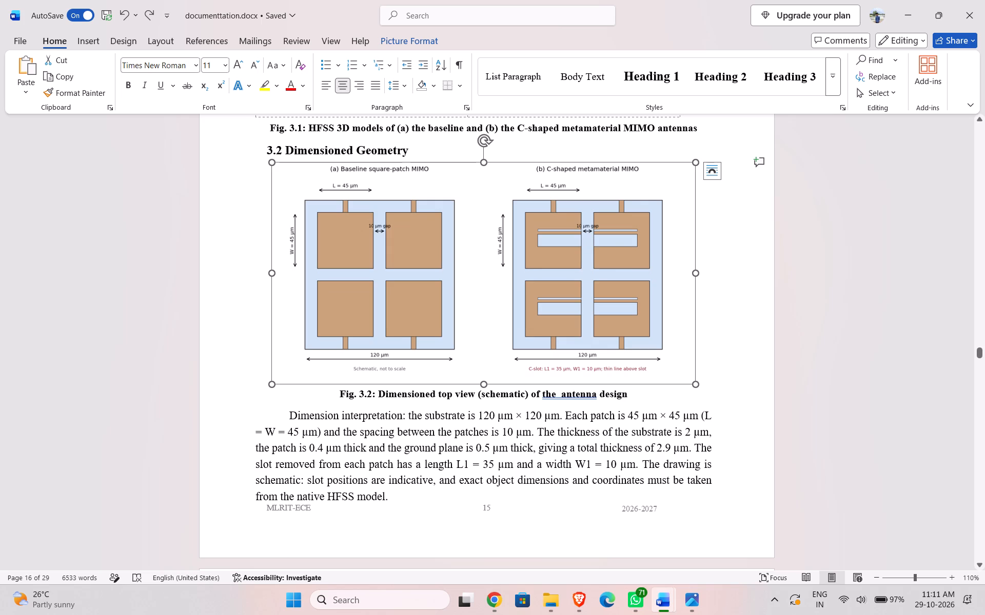
key("Delete")
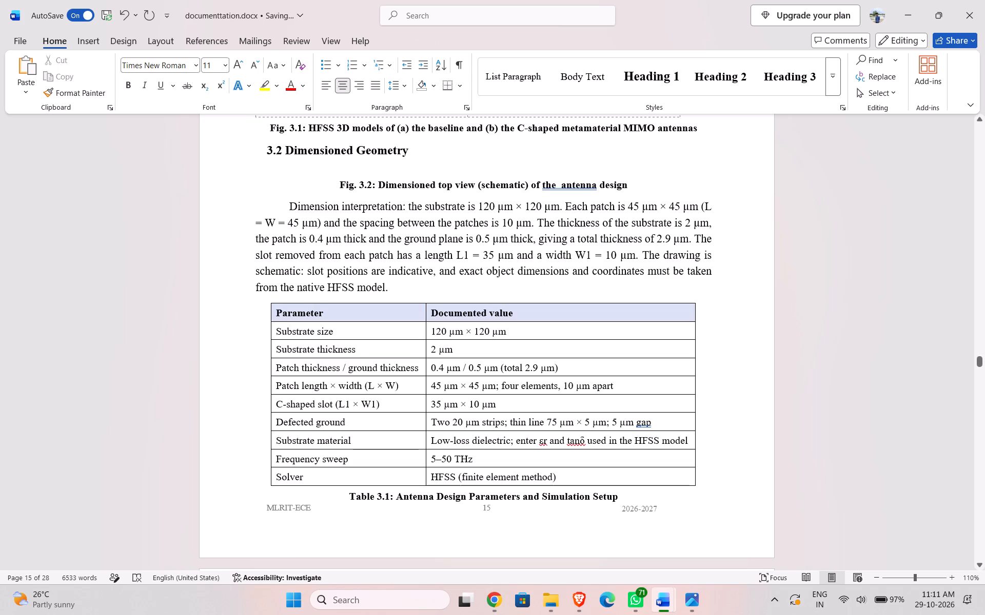
Paste the copied HFSS top-view image of the four-patch antenna above the Fig. 3.2 caption.
key("ctrl+v")
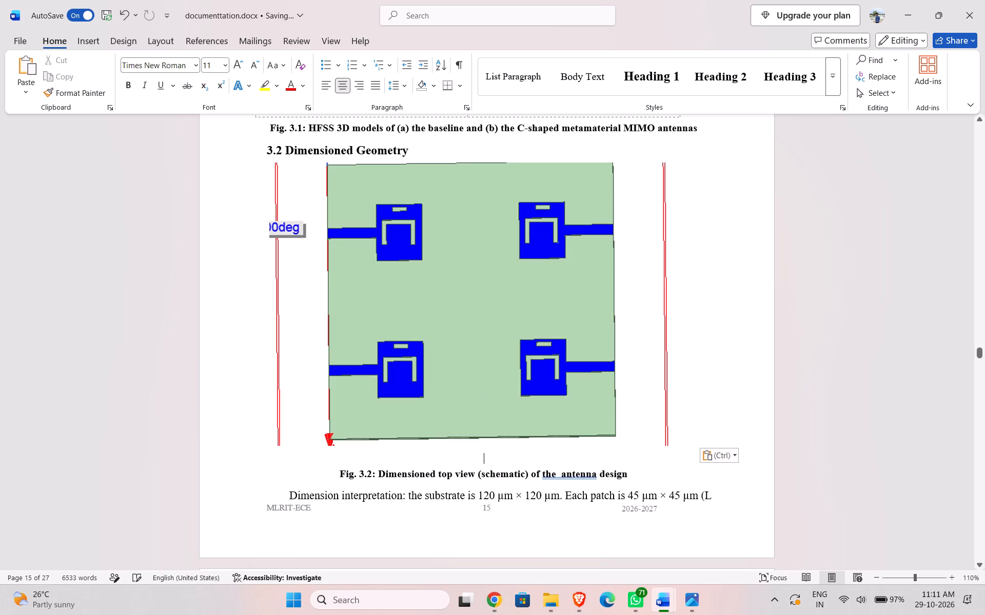
Shrink the pasted Fig. 3.2 image to about 70% of its height and 80% of its width, and deselect it.
left_click(494, 405)
left_click_drag(483, 449, 483, 433)
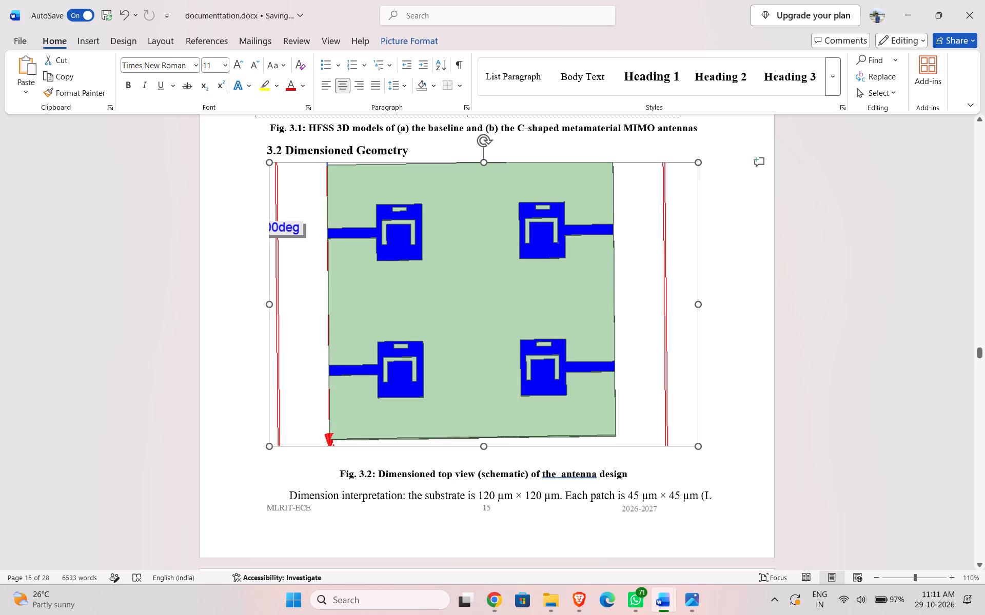
left_click_drag(483, 433, 492, 364)
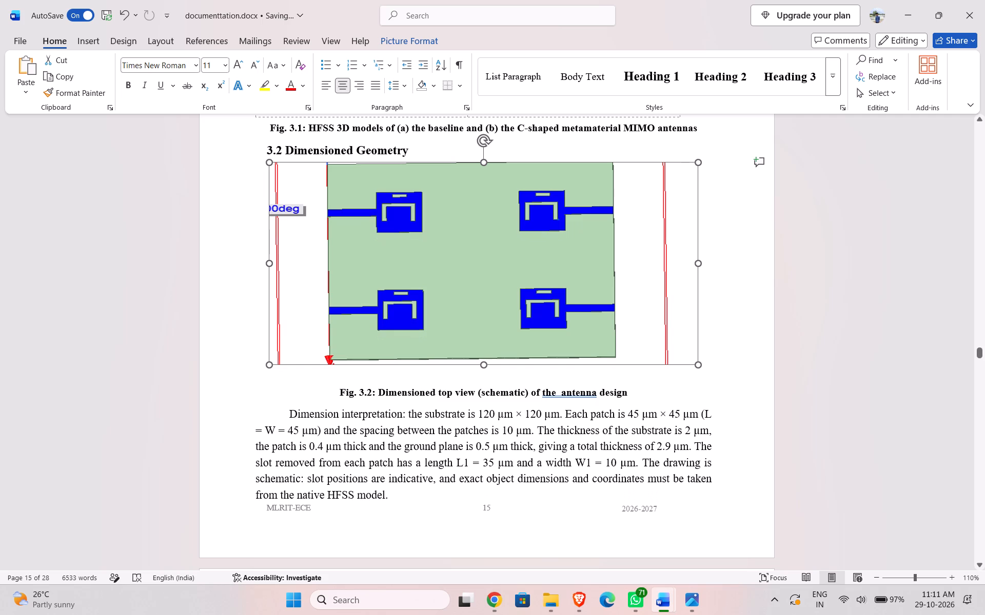
left_click_drag(699, 262, 658, 268)
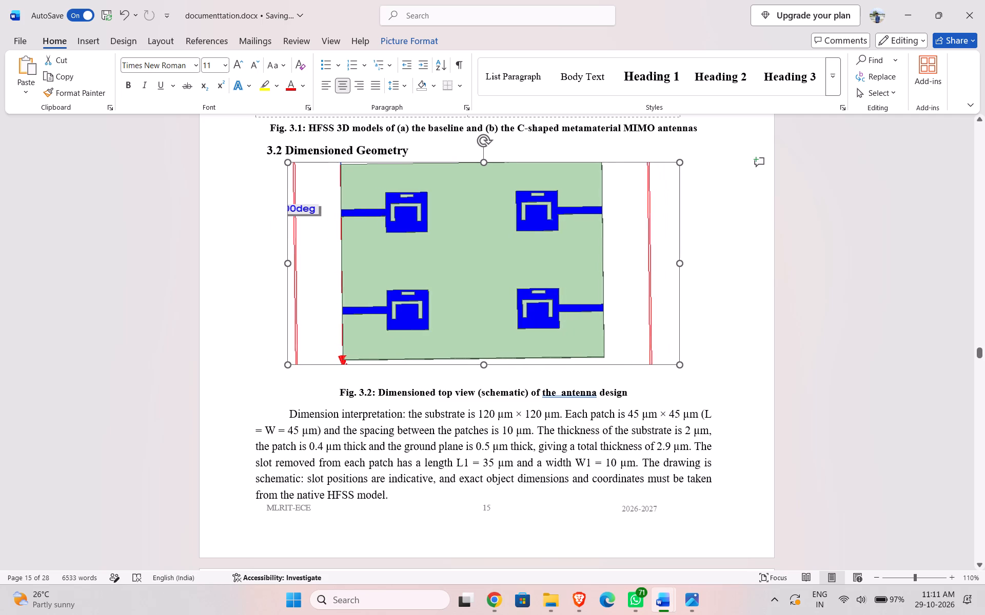
left_click_drag(658, 268, 627, 269)
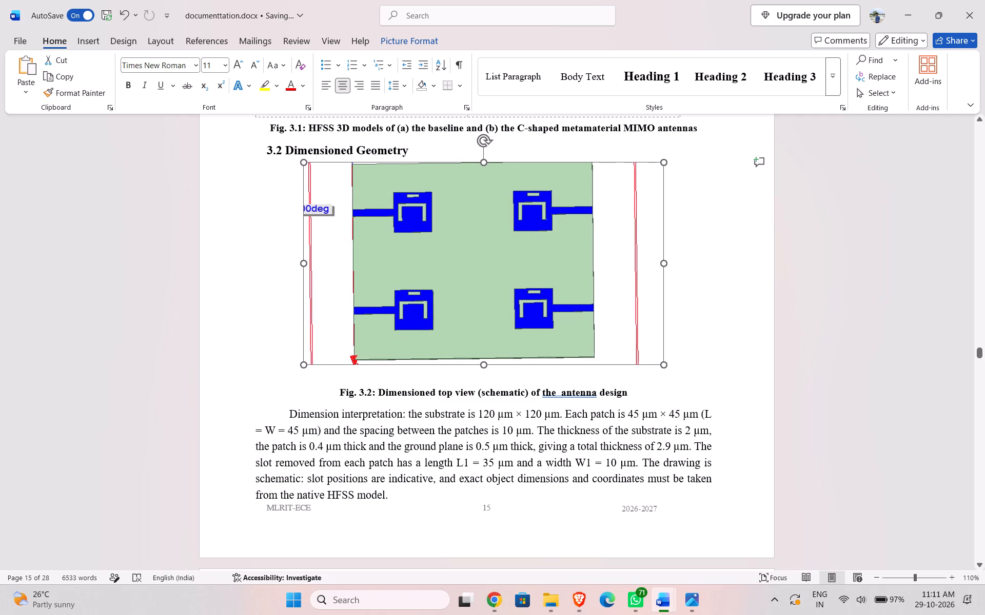
left_click_drag(627, 269, 609, 272)
left_click(726, 280)
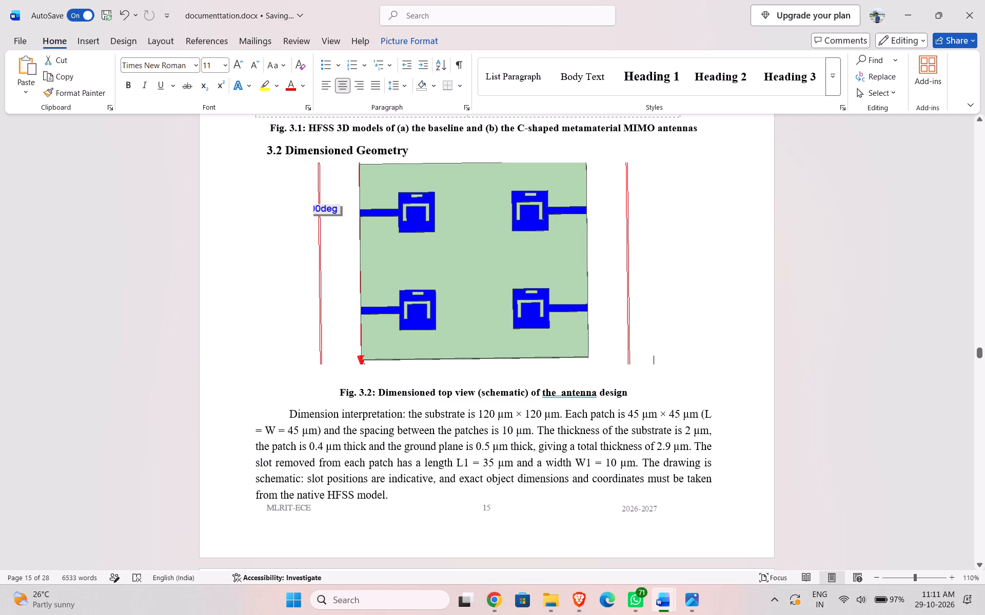
Go back to the Fig. 3.1 placeholders for the baseline and C-shaped HFSS 3D models.
scroll(720, 291, "up", 6)
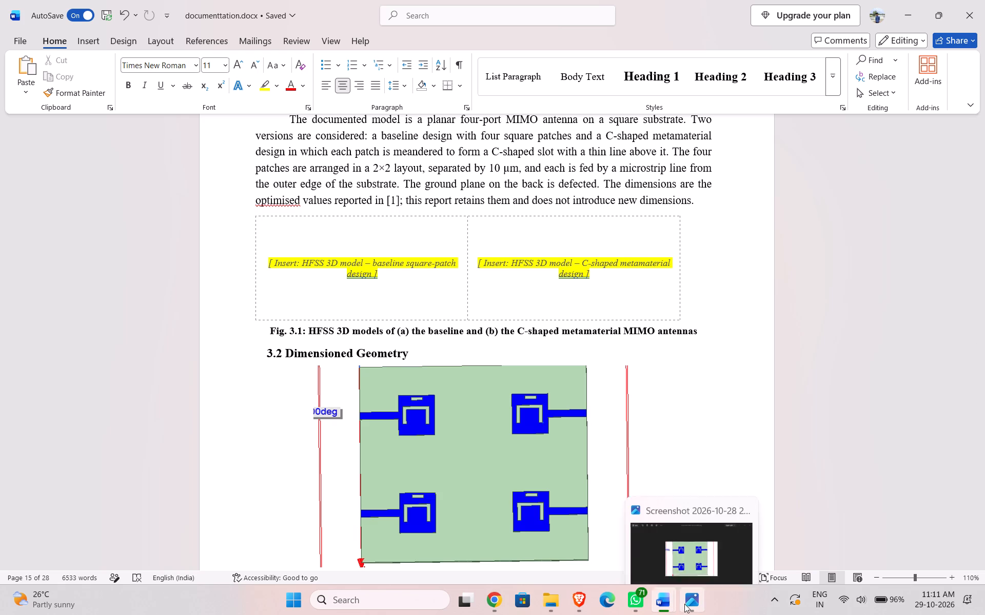
Bring up the HFSS top-view screenshot in the Photos app and close it, returning to the Word report.
left_click(692, 564)
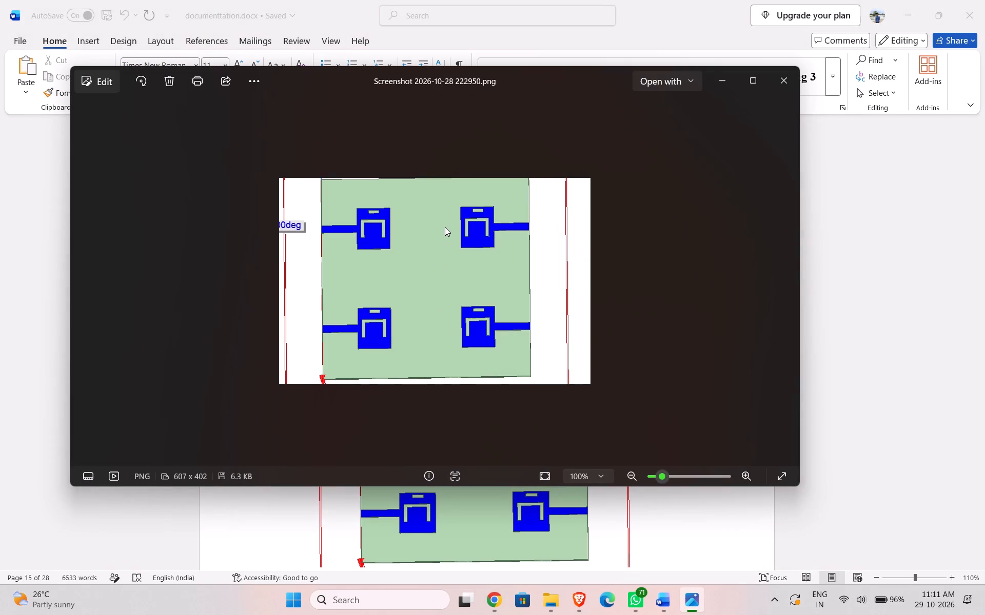
left_click(787, 75)
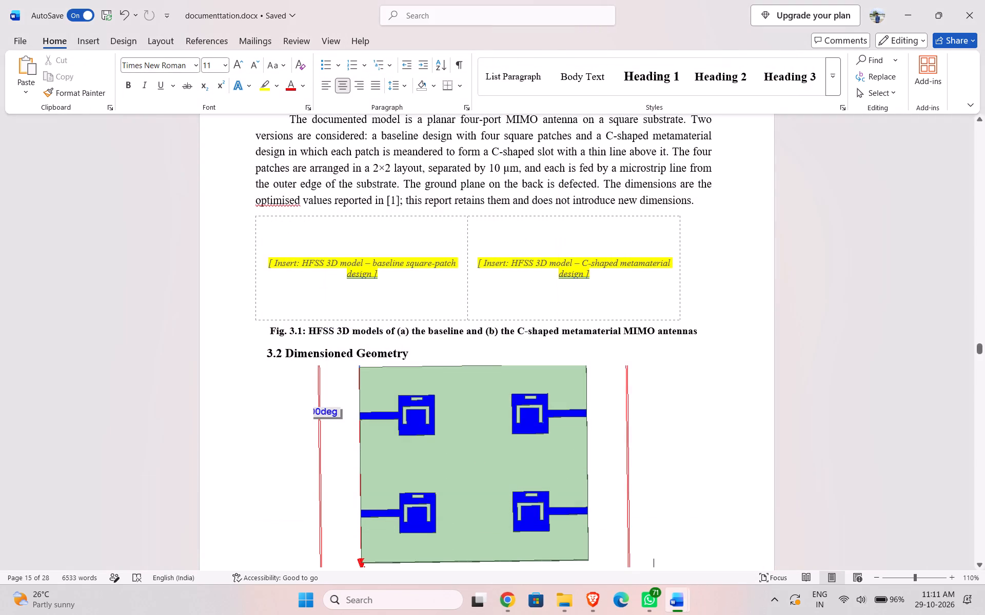
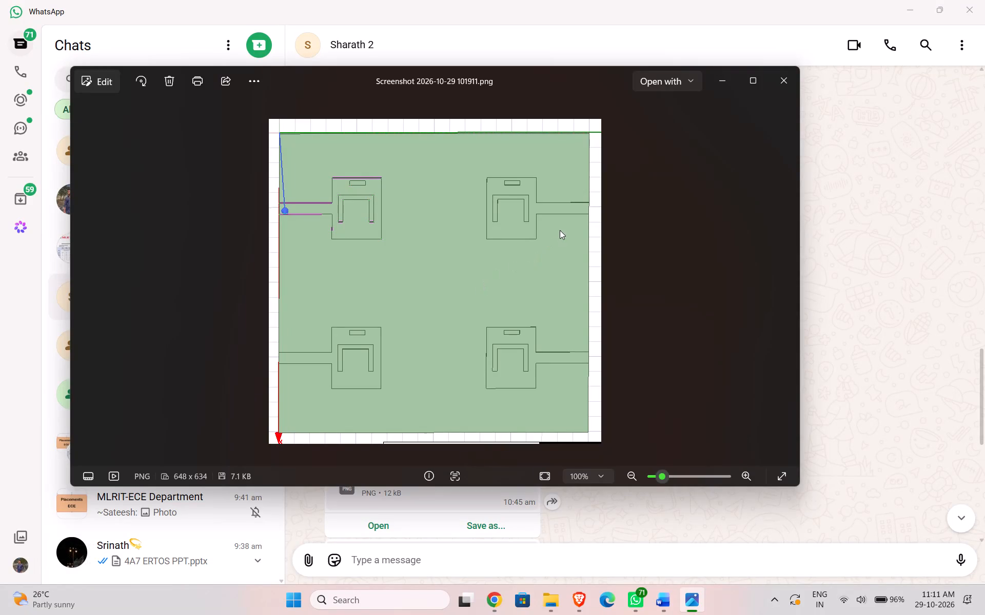
Copy the outlined four-patch antenna screenshot from Photos and paste it over the baseline square-patch placeholder of Fig. 3.1 in Word.
left_click(398, 240)
key("ctrl+c")
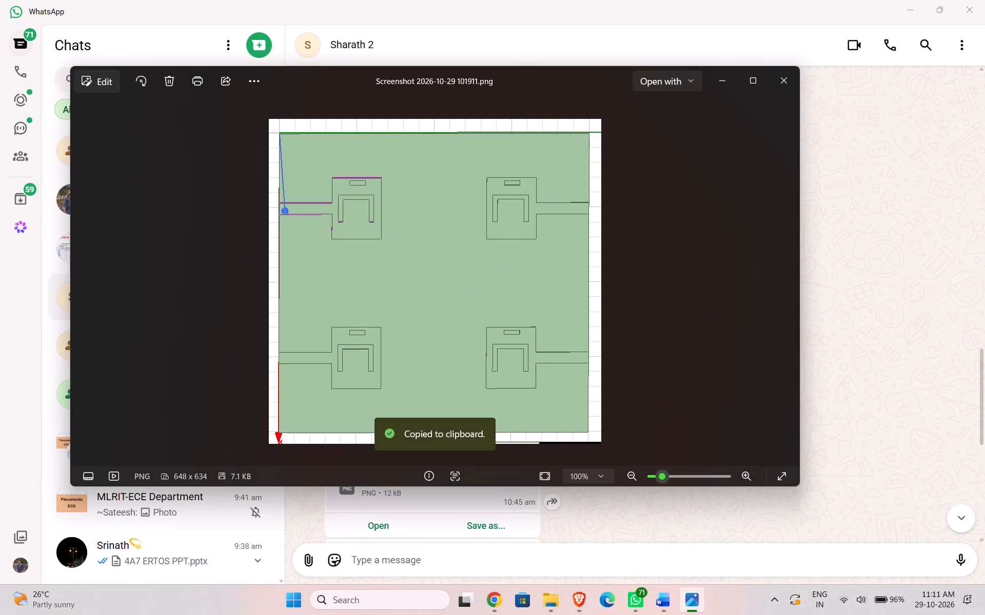
left_click(702, 521)
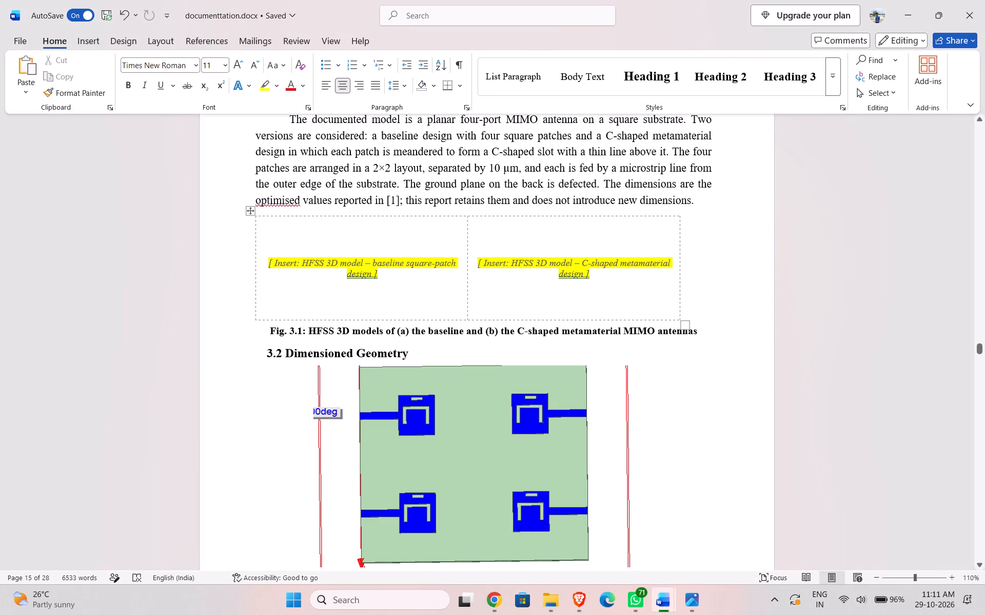
left_click(382, 293)
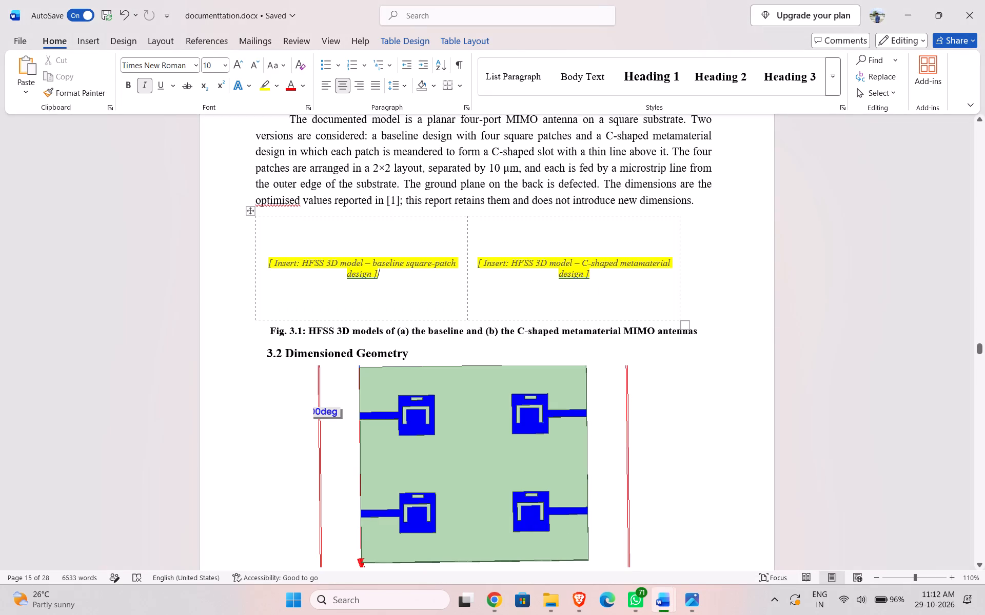
left_click_drag(404, 269, 229, 264)
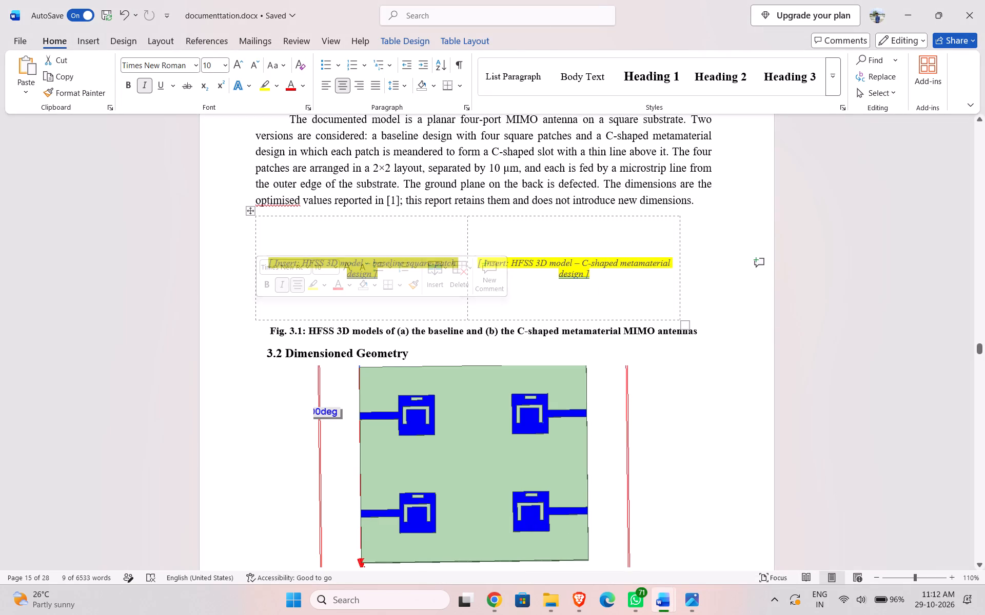
key("ctrl+v")
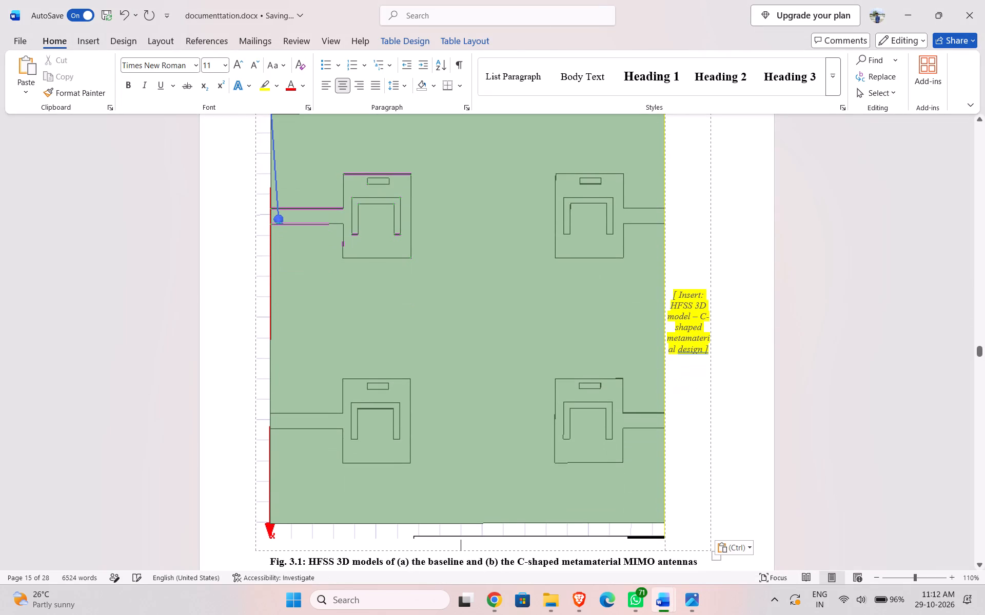
Reduce the pasted Fig. 3.1 baseline image to about 35% of its height.
left_click(462, 445)
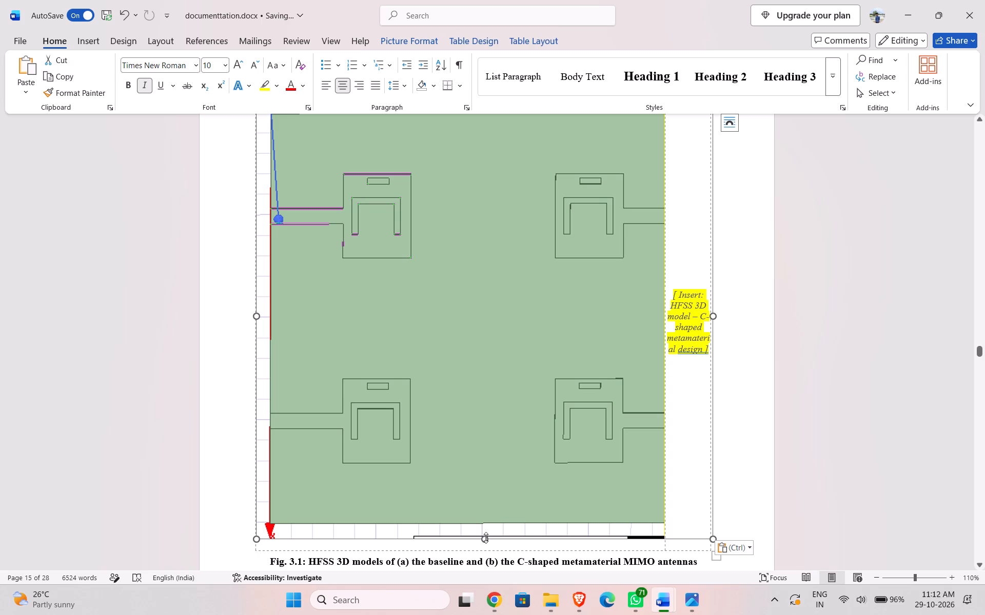
left_click_drag(486, 538, 438, 249)
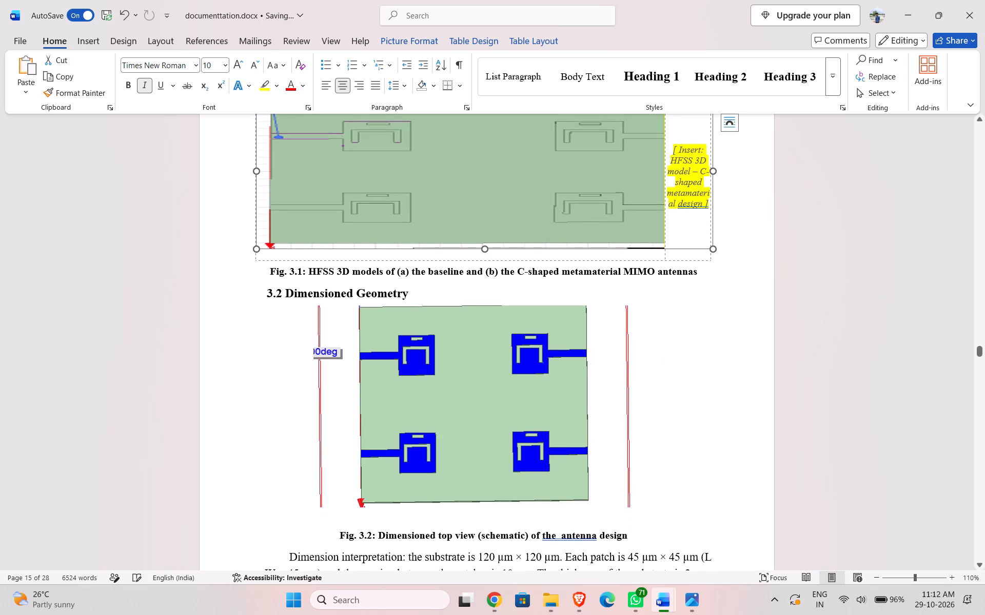
Narrow the HFSS model image in the first cell of the Fig. 3.1 table to about 40% of its width, keeping its height, and deselect it.
scroll(525, 243, "up", 3)
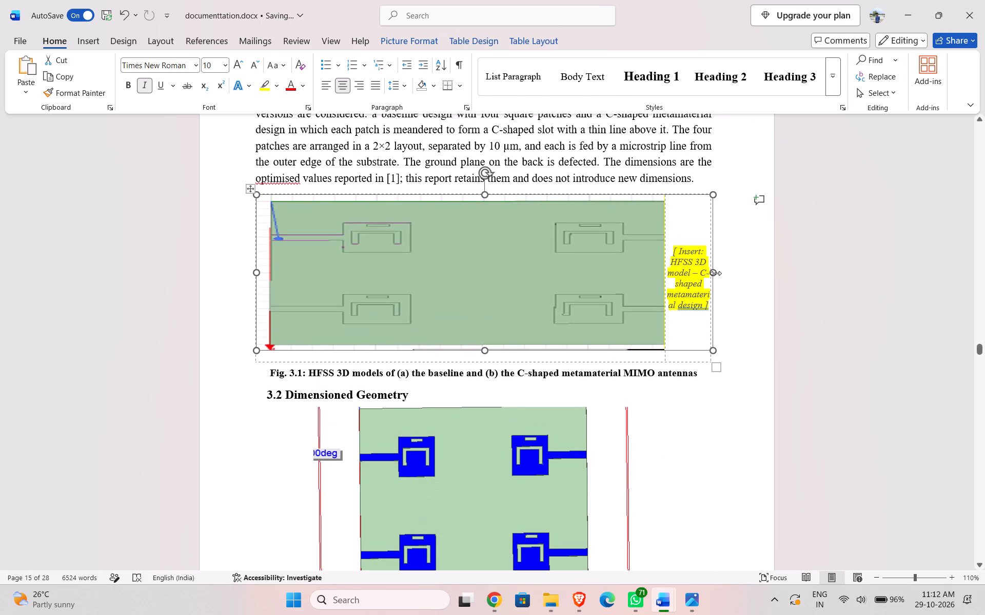
left_click_drag(715, 273, 460, 290)
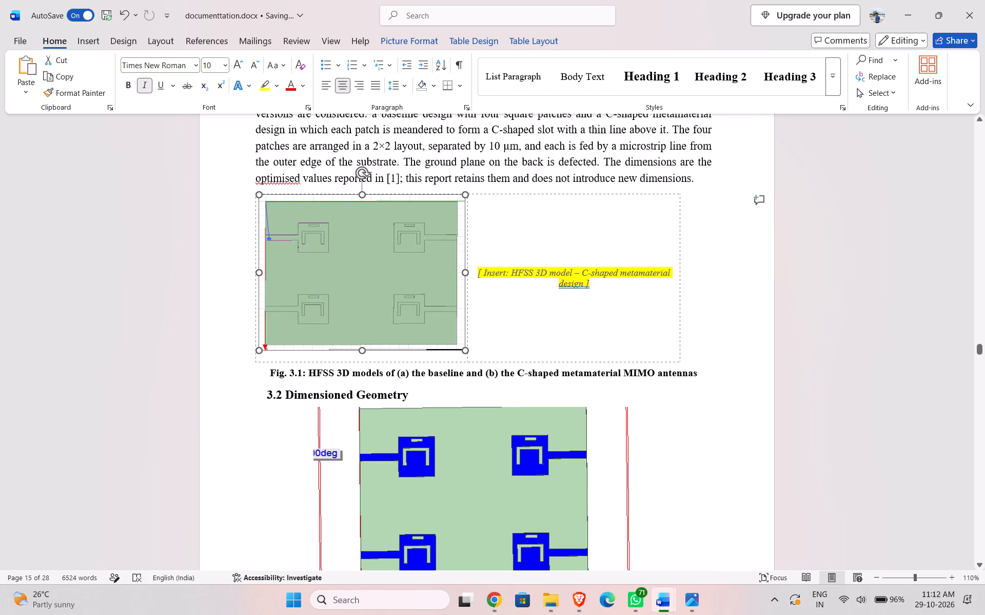
left_click_drag(460, 290, 448, 291)
left_click(577, 246)
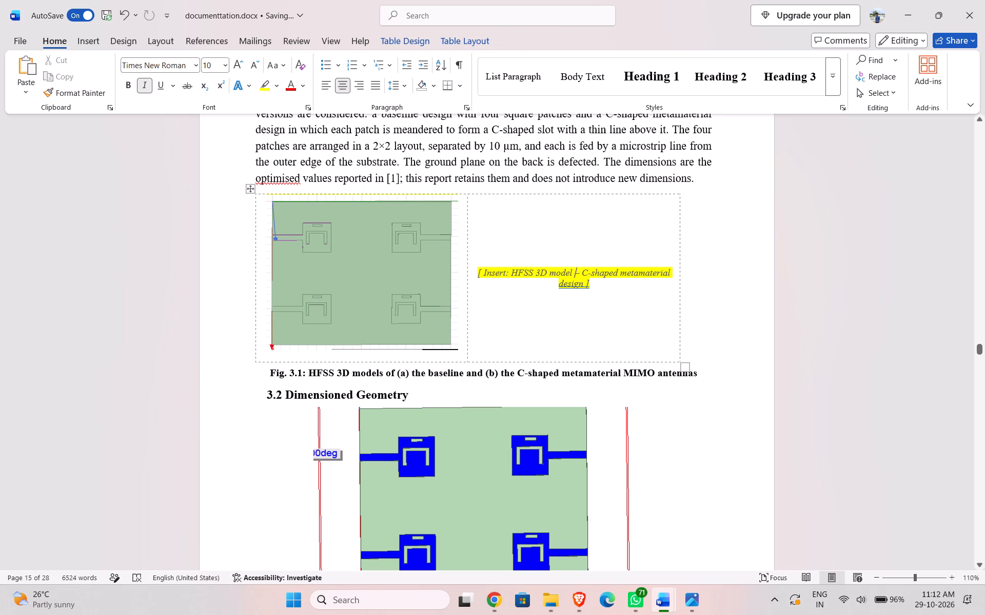
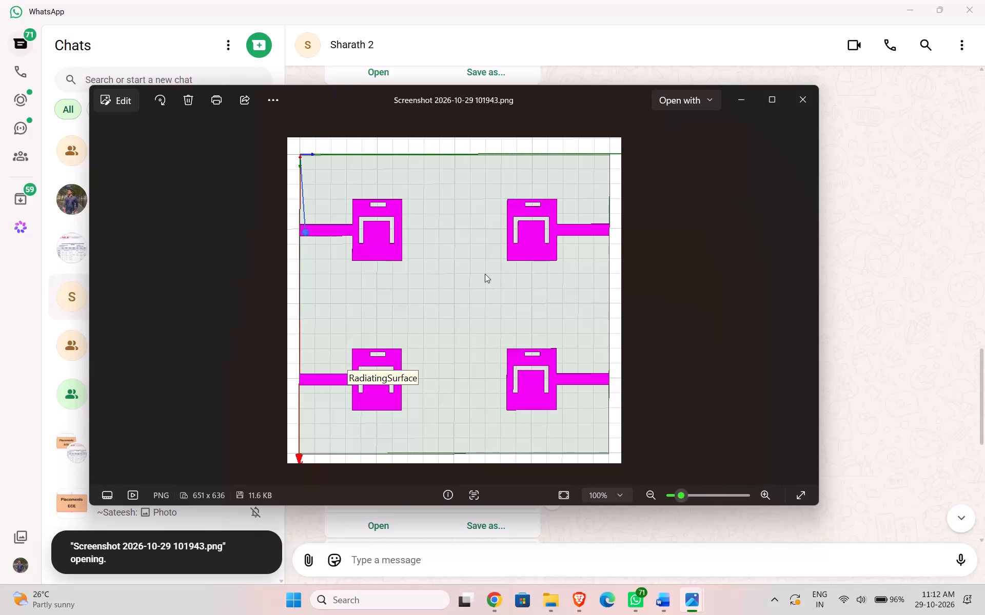
Copy the magenta-patch model image from the photo viewer and replace the green HFSS image in the Fig. 3.1 table's first cell in Word with it.
key("ctrl+c")
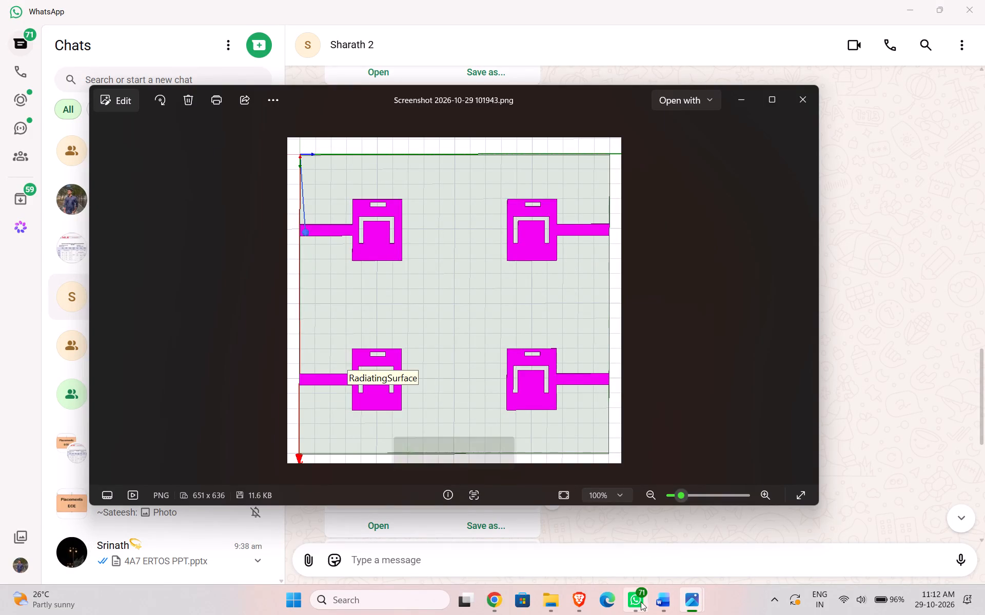
left_click(691, 533)
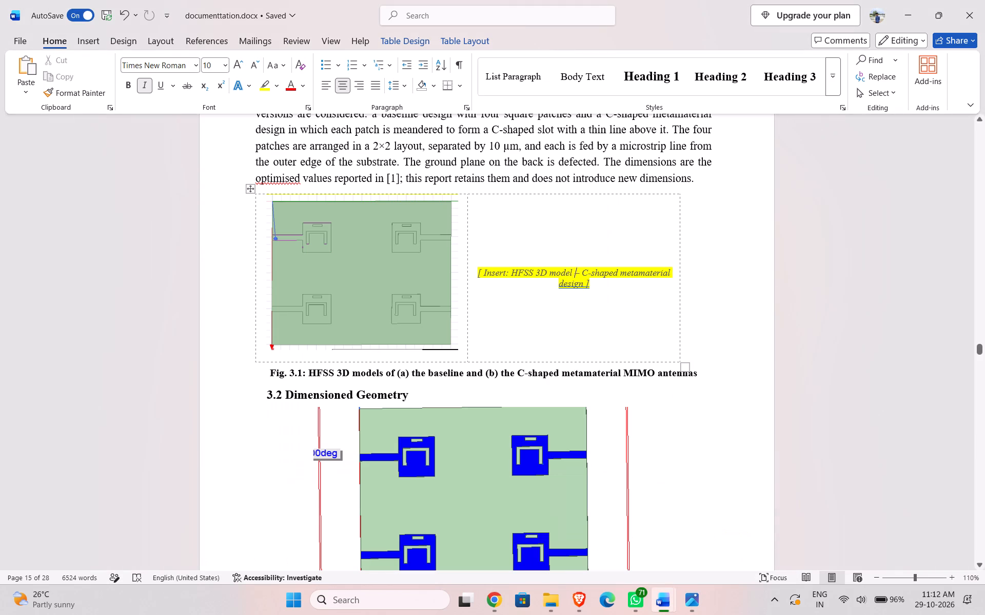
left_click(345, 271)
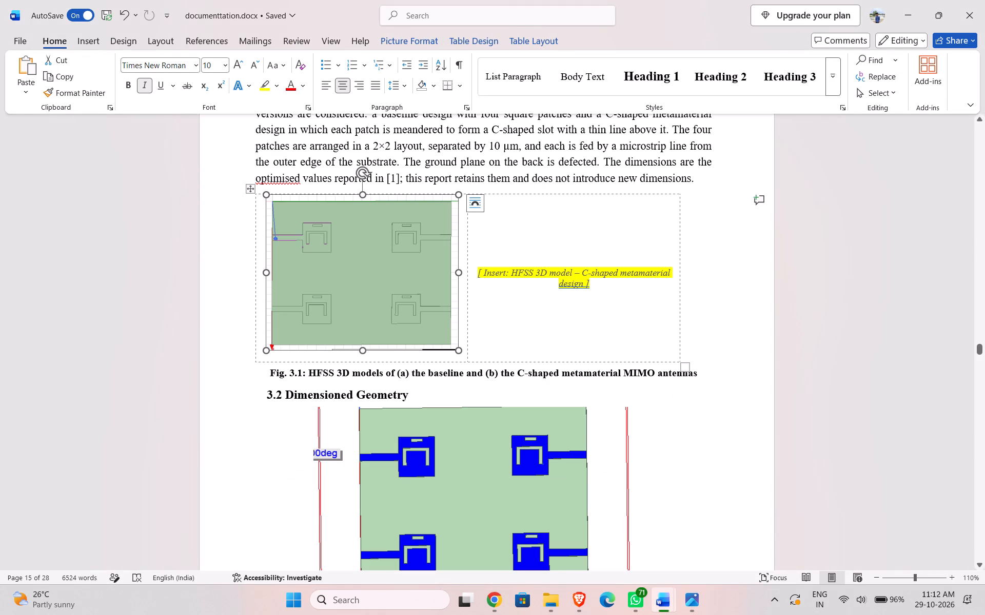
key("ctrl+shift+super+s")
key("ctrl+v")
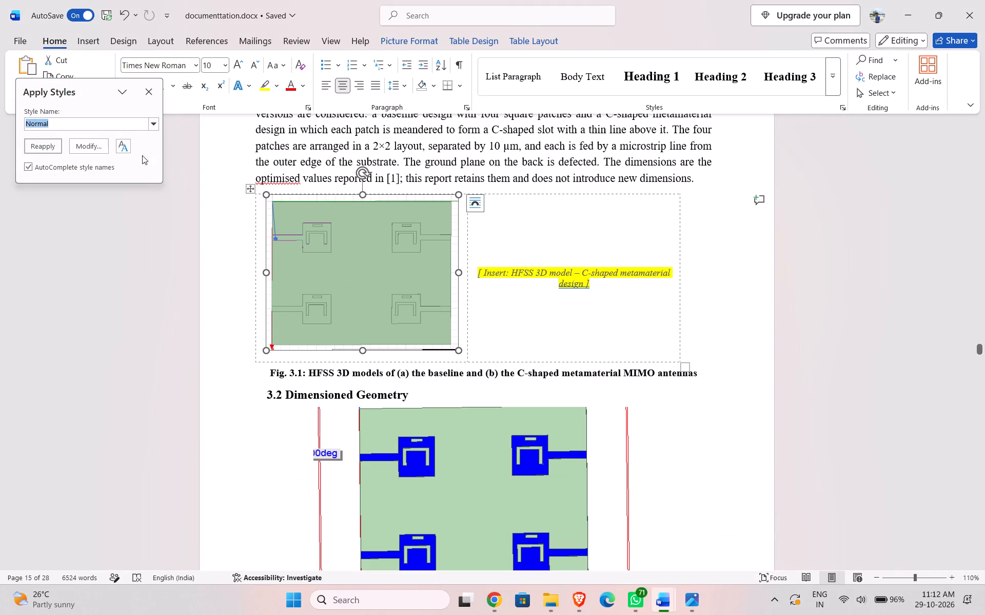
left_click(147, 92)
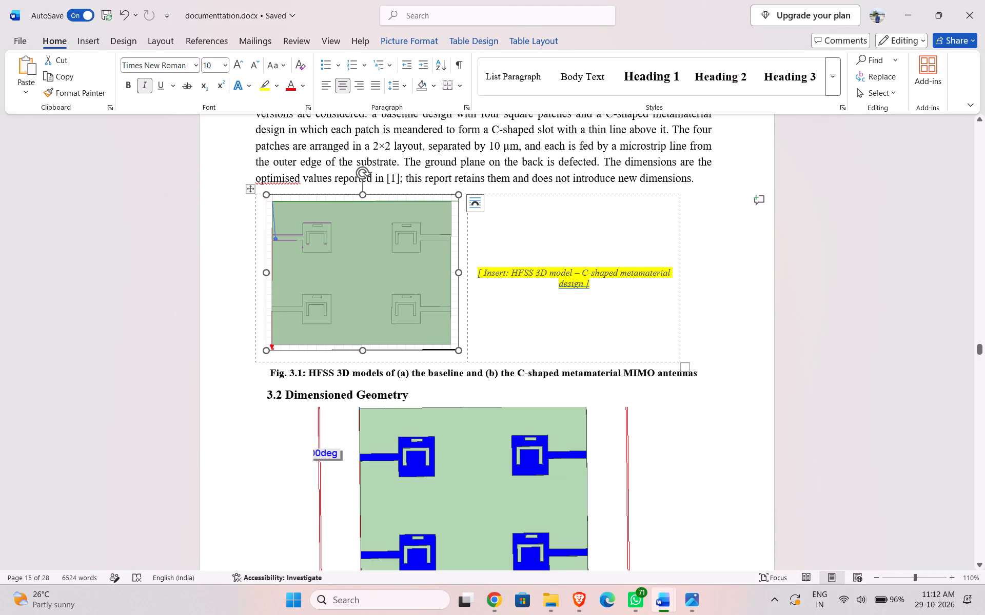
left_click(379, 268)
key("Delete")
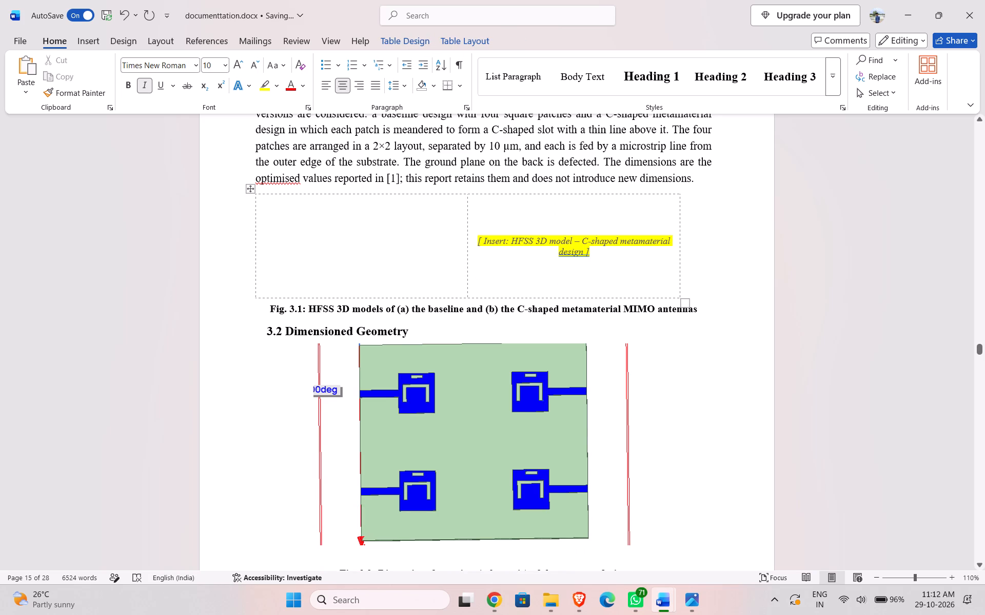
key("ctrl+v")
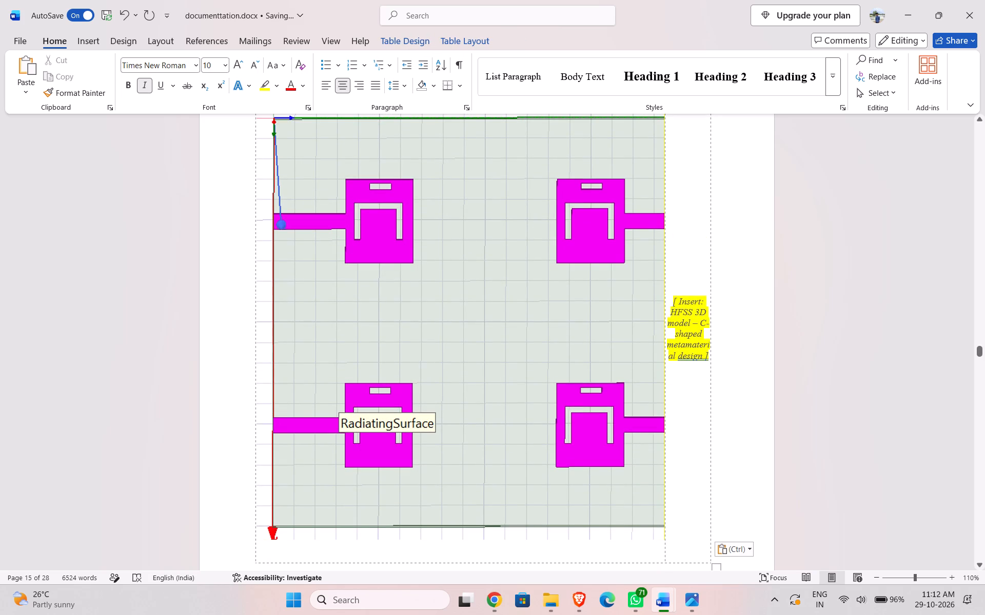
Reduce the height of the magenta-patch image in the Fig. 3.1 table to about 45%, keeping its width.
left_click(467, 404)
left_click_drag(484, 538, 481, 296)
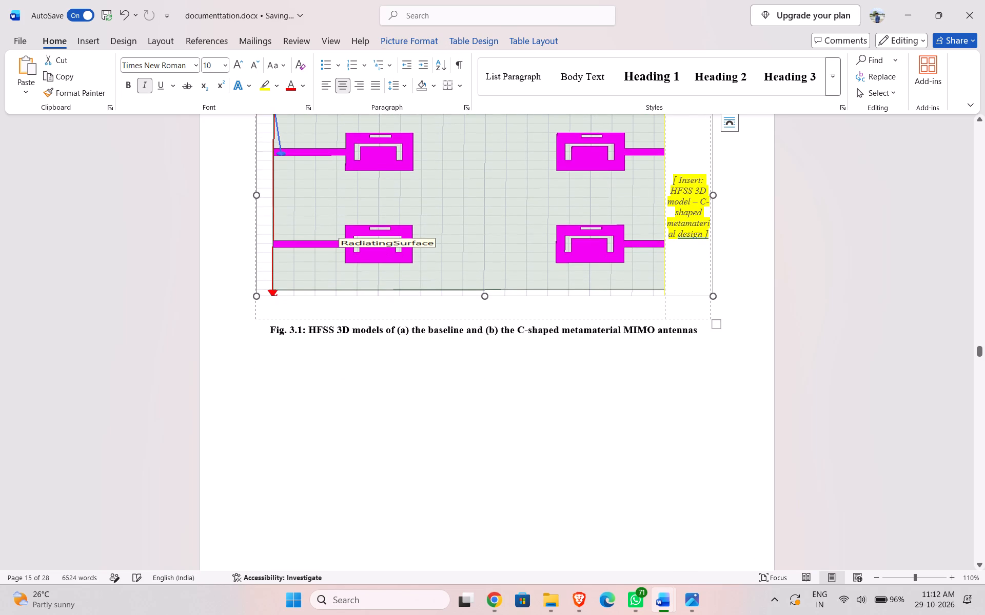
Shrink the magenta-patch image in the Fig. 3.1 table to about 40% of its width and two-thirds of its height, and deselect it.
left_click_drag(712, 196, 524, 196)
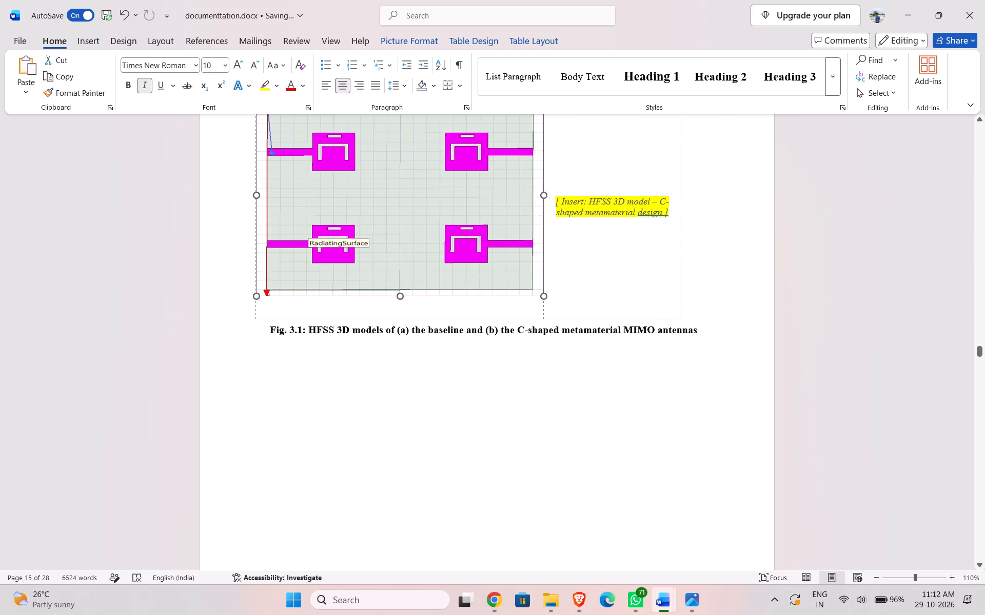
left_click_drag(524, 196, 470, 200)
scroll(509, 225, "up", 3)
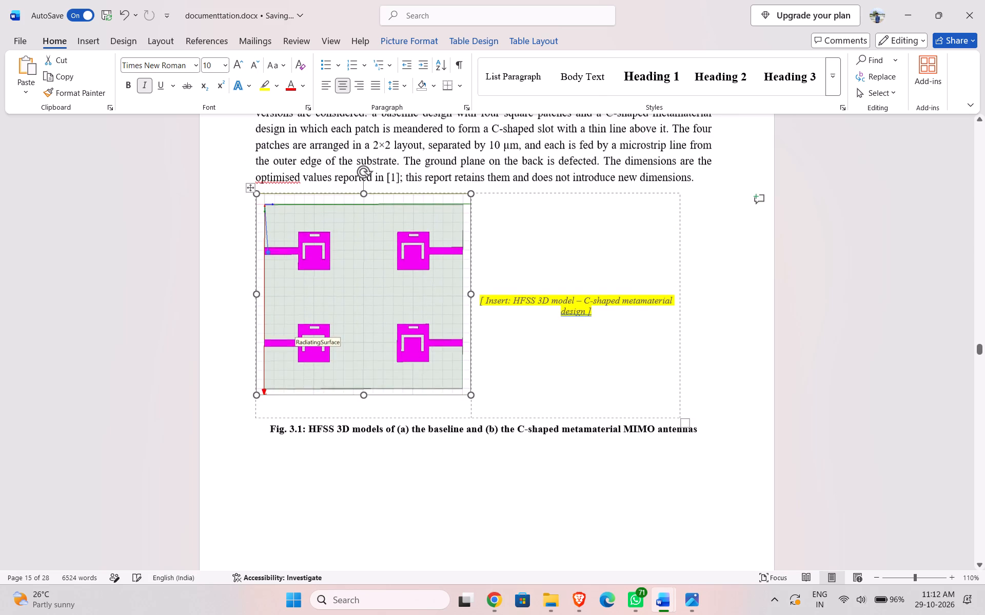
left_click_drag(363, 395, 364, 373)
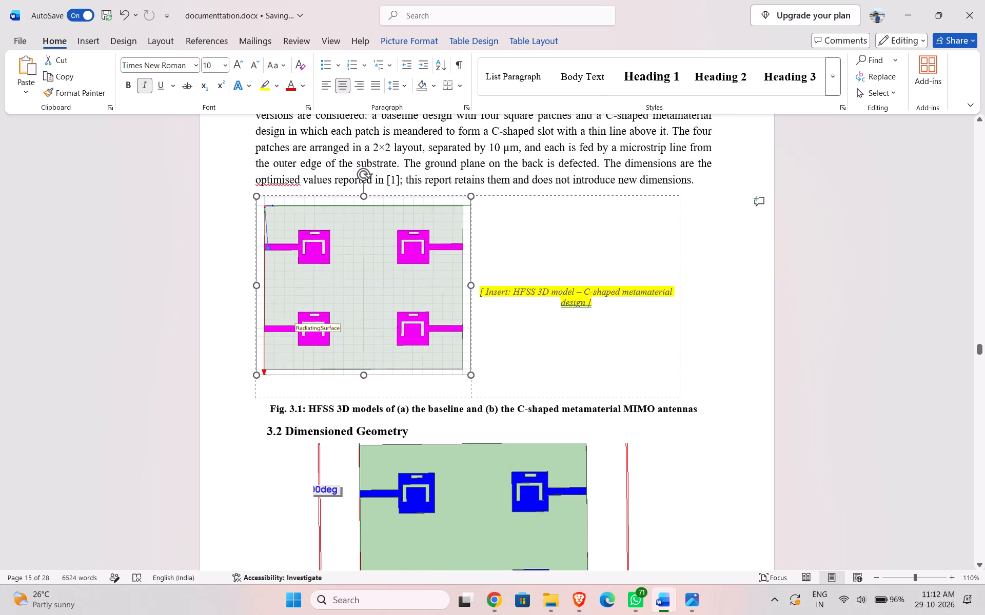
left_click_drag(364, 373, 371, 333)
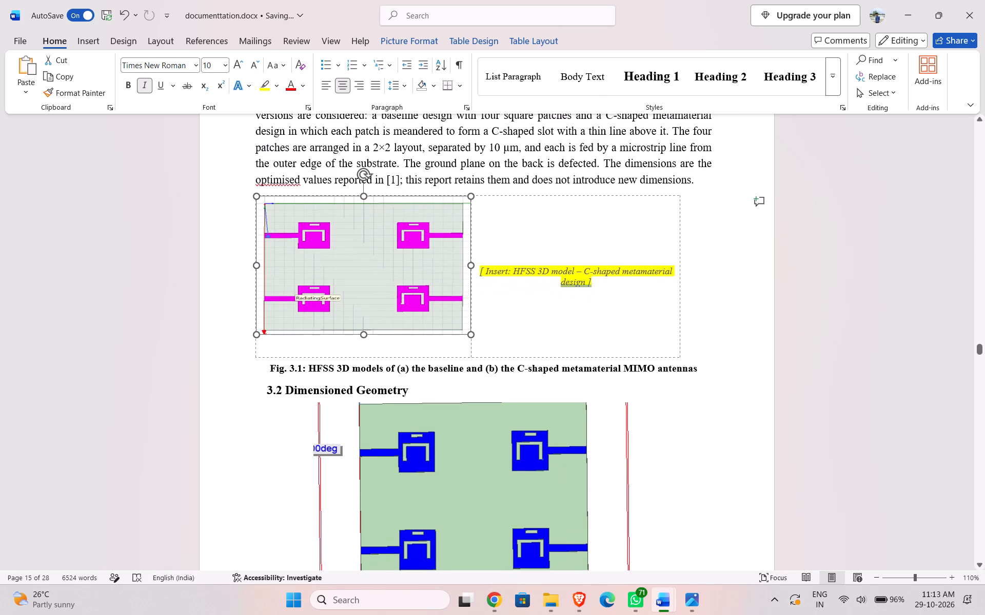
left_click_drag(371, 333, 373, 330)
left_click_drag(472, 264, 459, 263)
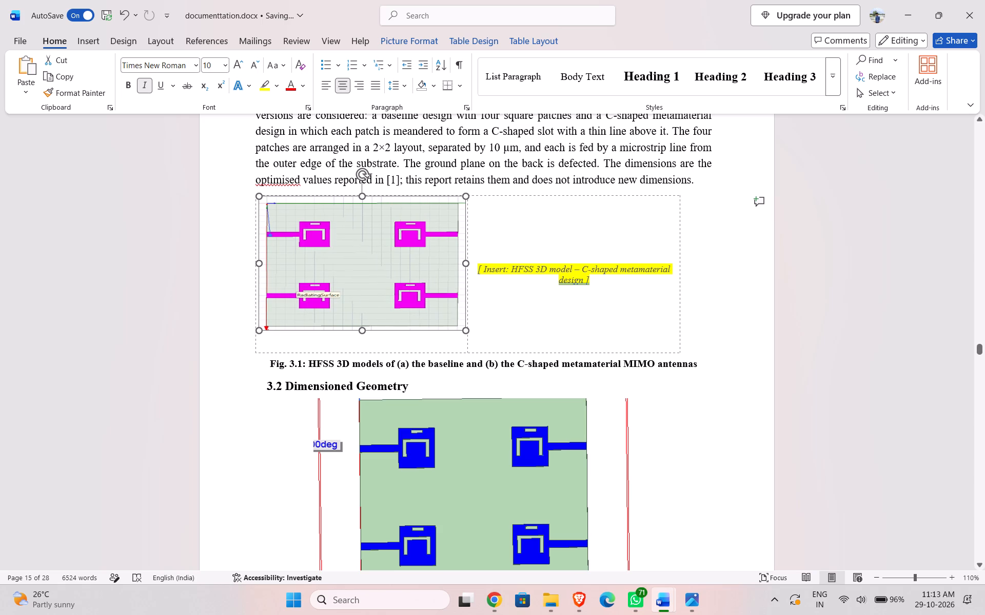
left_click_drag(459, 263, 443, 264)
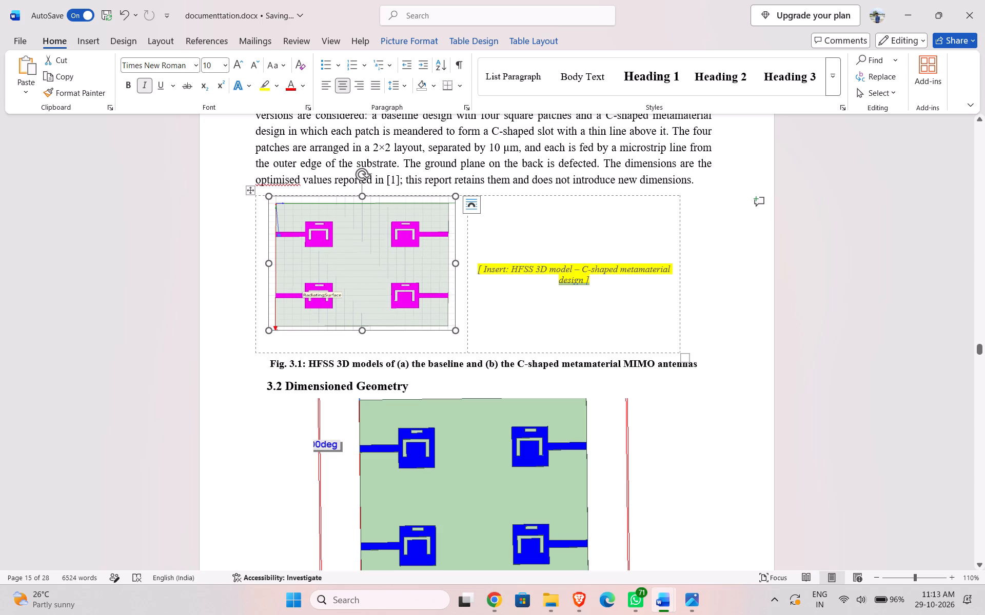
left_click(715, 291)
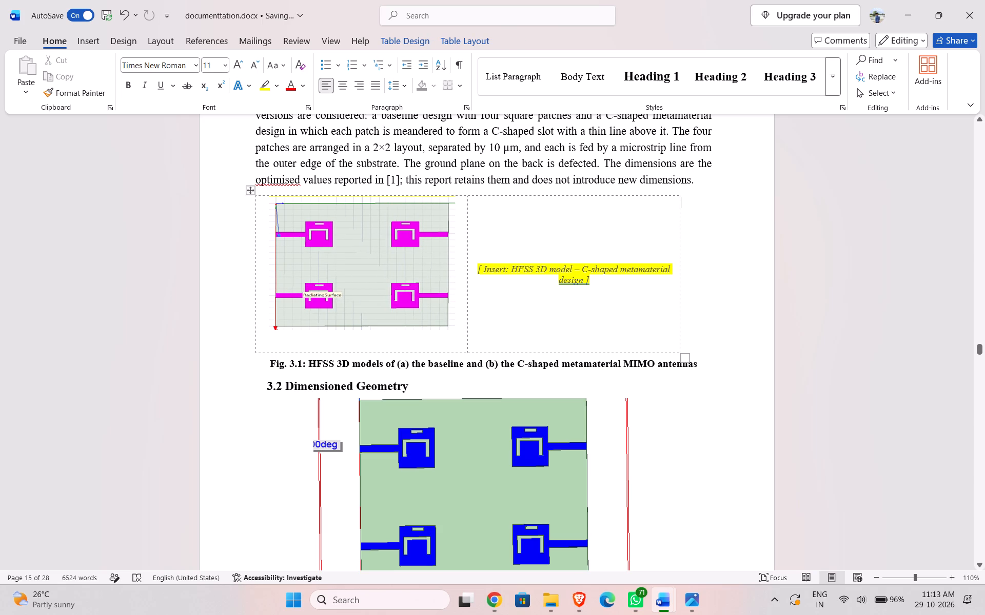
left_click(735, 533)
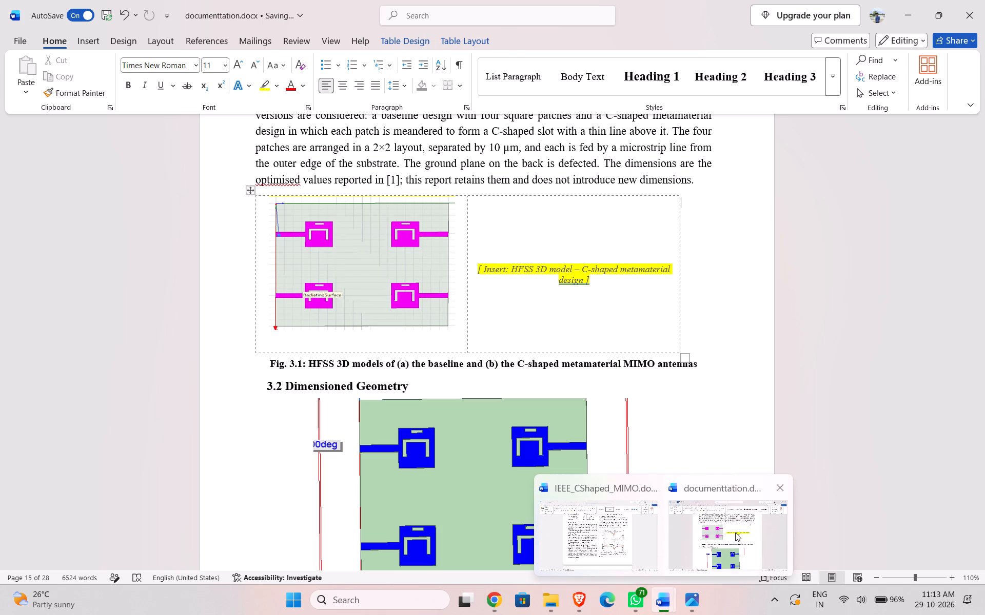
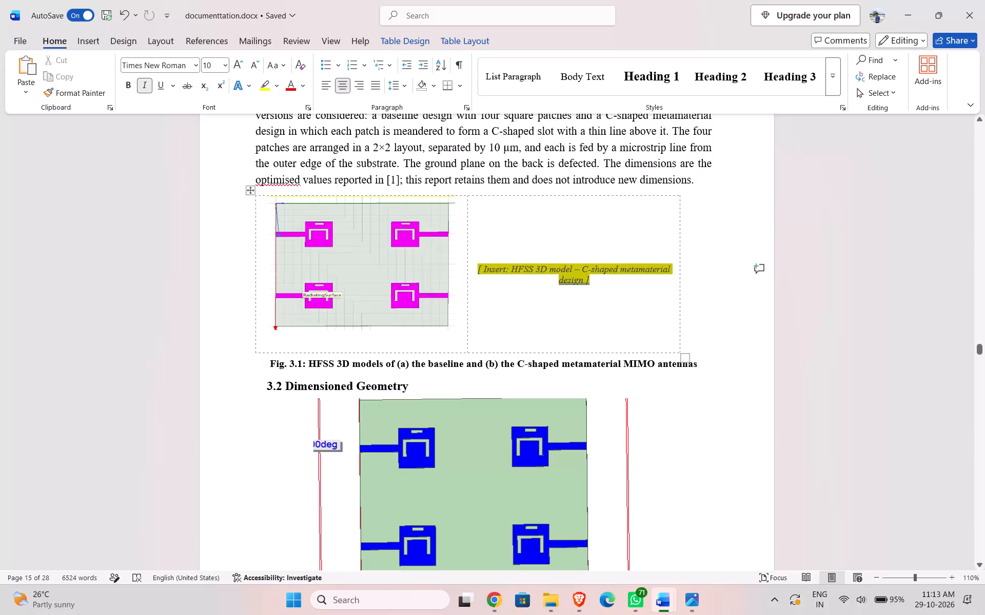
Replace the C-shaped metamaterial design placeholder in the Fig. 3.1 table's second cell with the copied green HFSS model image with blue patches.
key("ctrl+v")
Shrink the blue-patch HFSS image in the Fig. 3.1 table's second cell to about half its height and about 77% of its width.
left_click(584, 340)
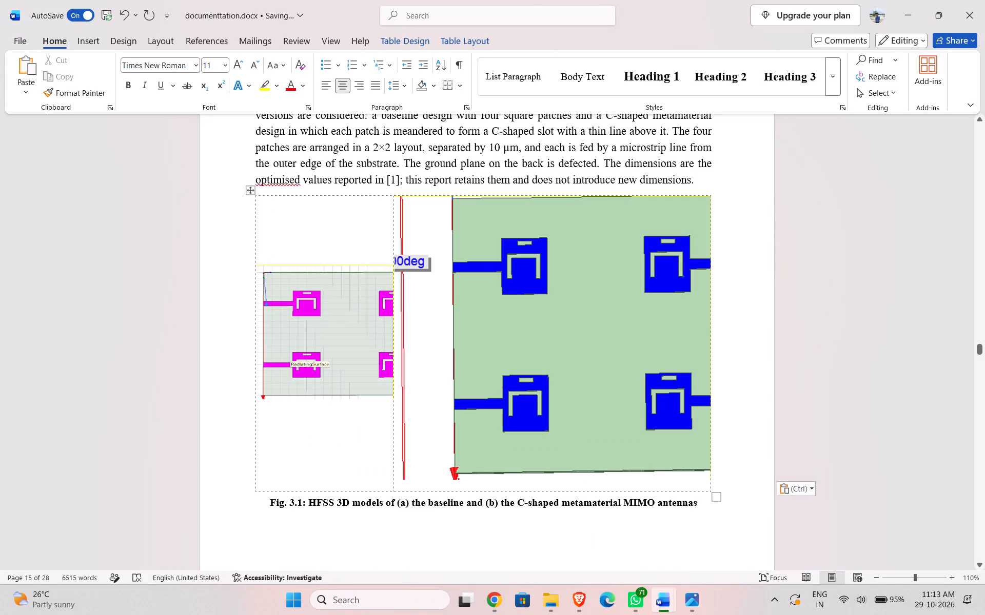
left_click_drag(610, 480, 614, 336)
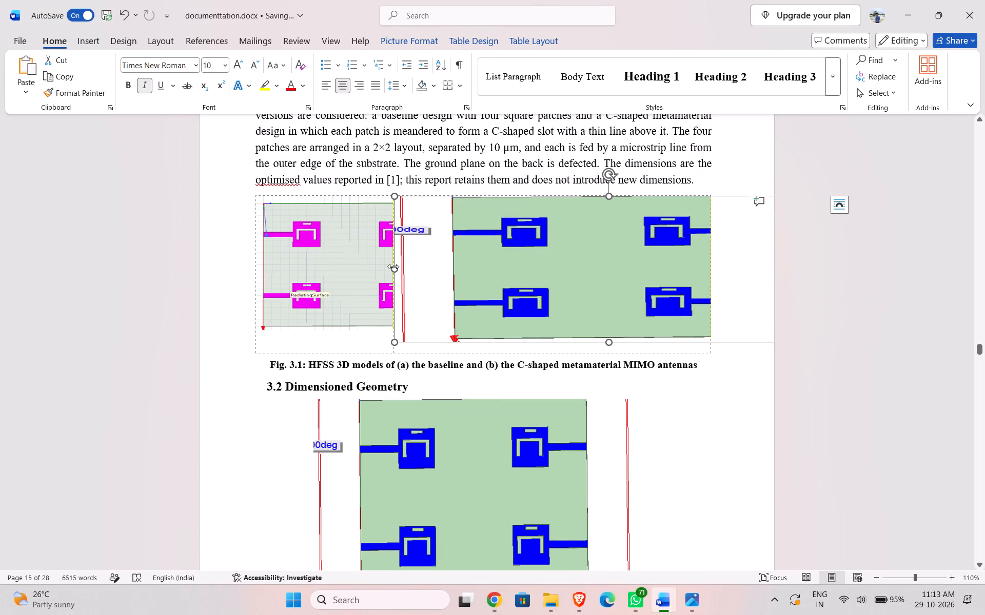
left_click_drag(396, 270, 495, 275)
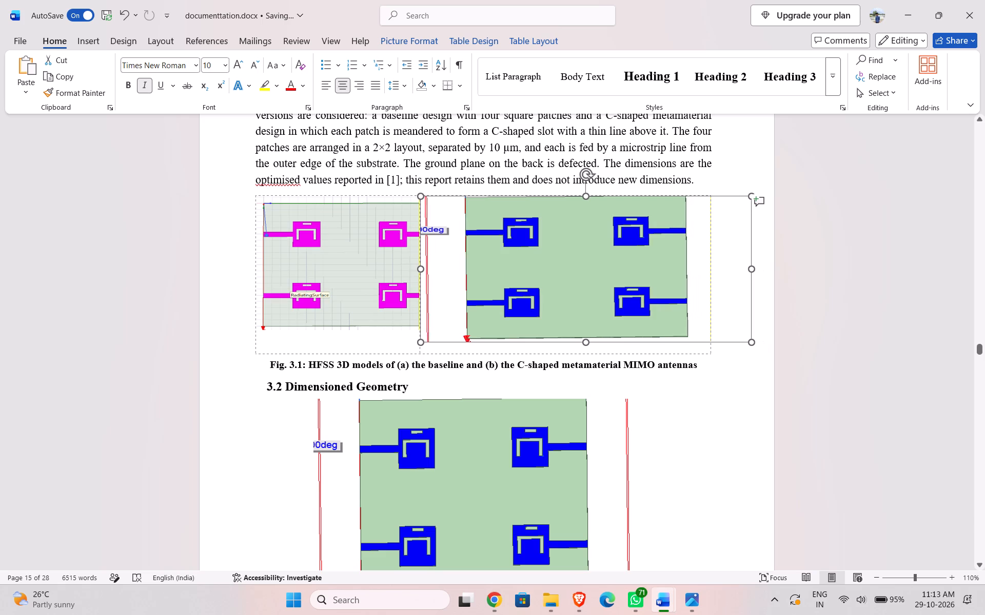
Shrink the blue-patch image in the Fig. 3.1 table's second cell to about 56% of its width and 86% of its height.
left_click_drag(495, 275, 602, 277)
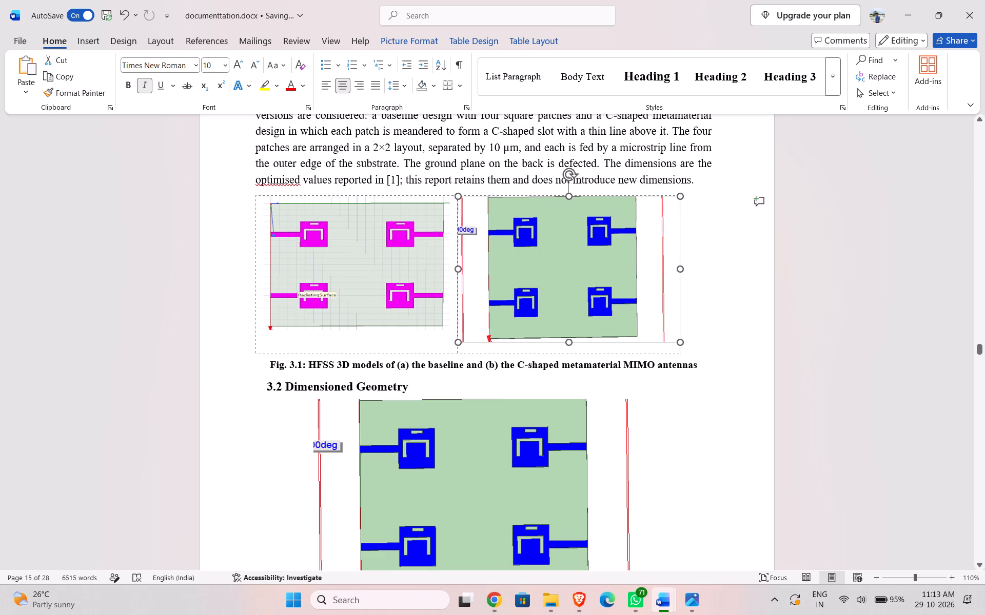
left_click_drag(602, 277, 634, 277)
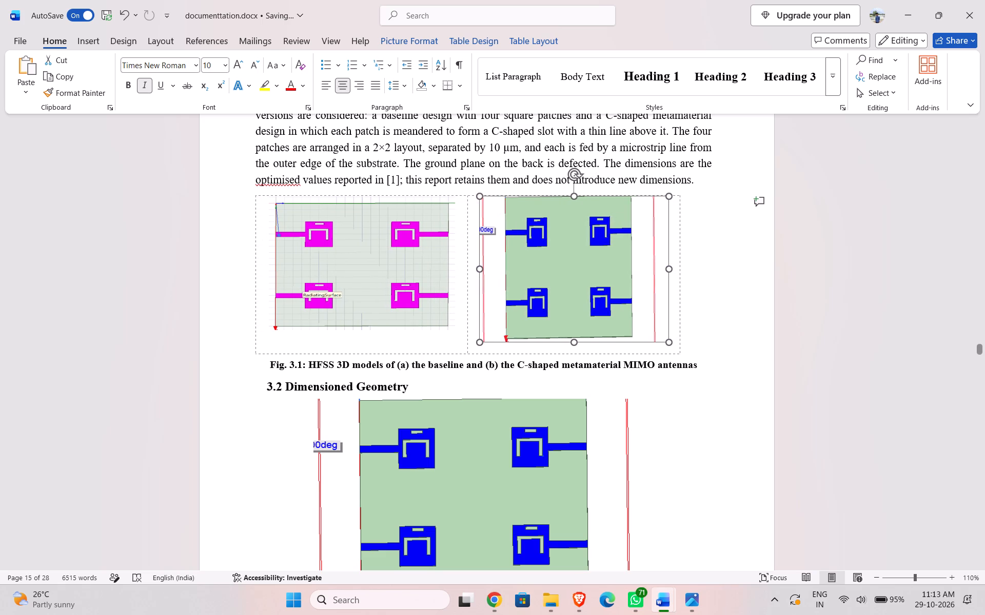
left_click_drag(634, 277, 637, 277)
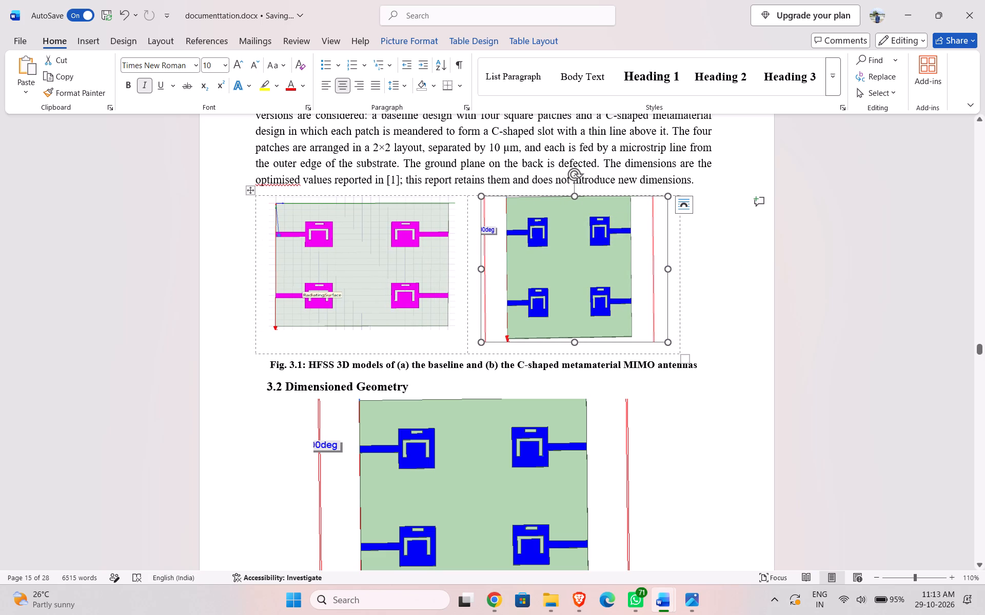
left_click_drag(576, 195, 575, 215)
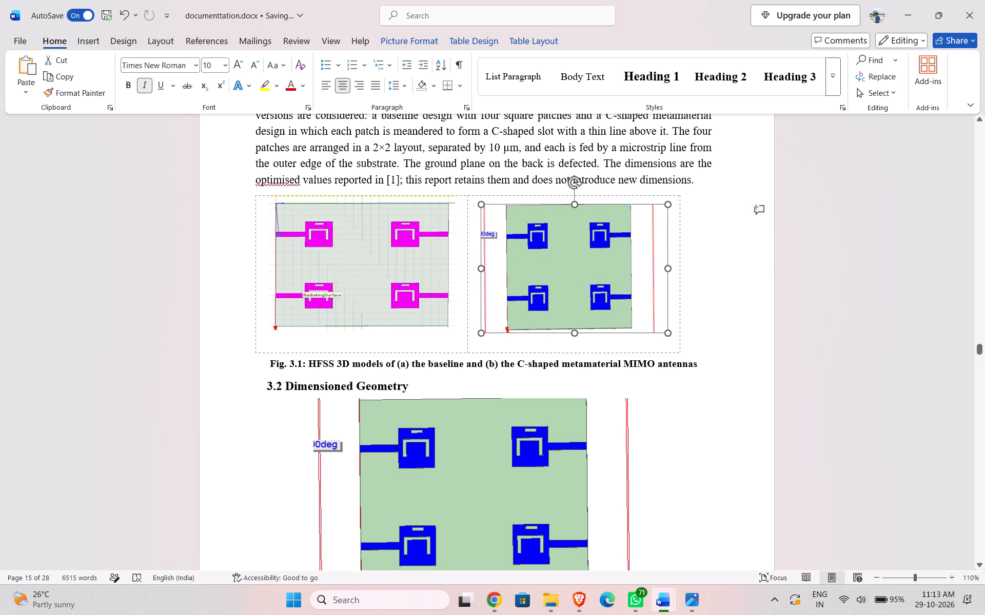
left_click_drag(575, 215, 575, 224)
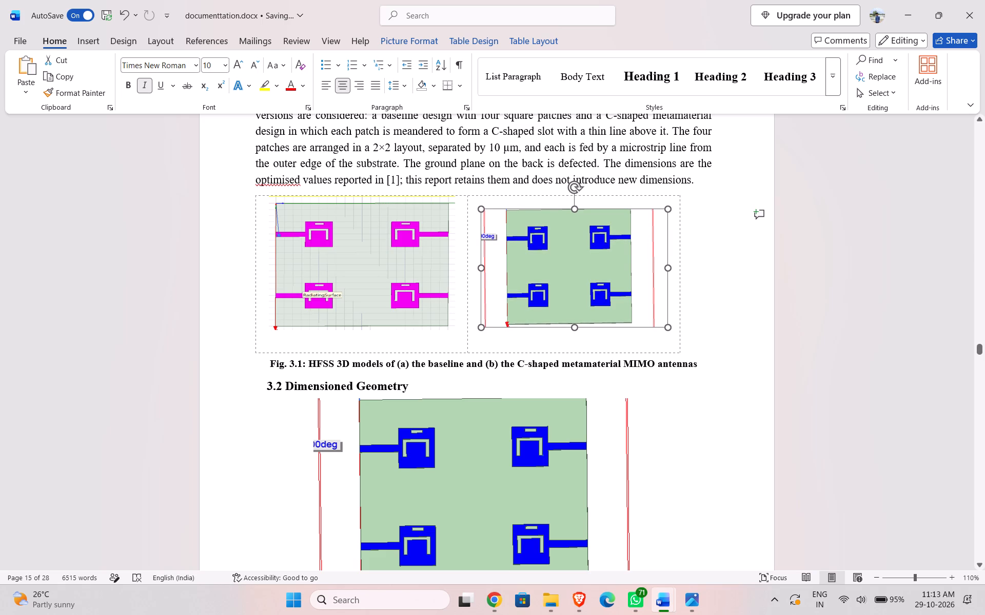
left_click_drag(575, 224, 575, 217)
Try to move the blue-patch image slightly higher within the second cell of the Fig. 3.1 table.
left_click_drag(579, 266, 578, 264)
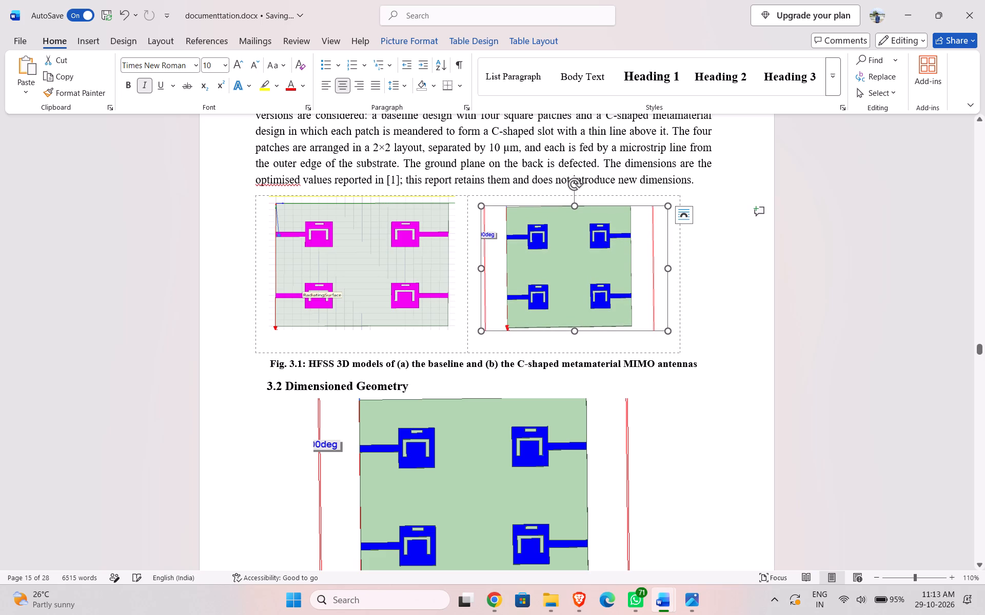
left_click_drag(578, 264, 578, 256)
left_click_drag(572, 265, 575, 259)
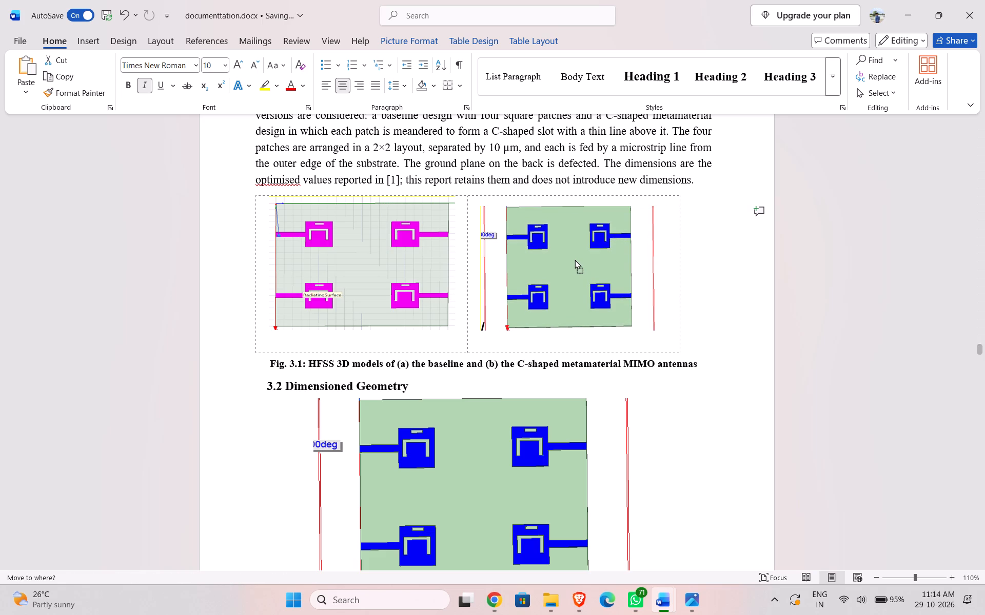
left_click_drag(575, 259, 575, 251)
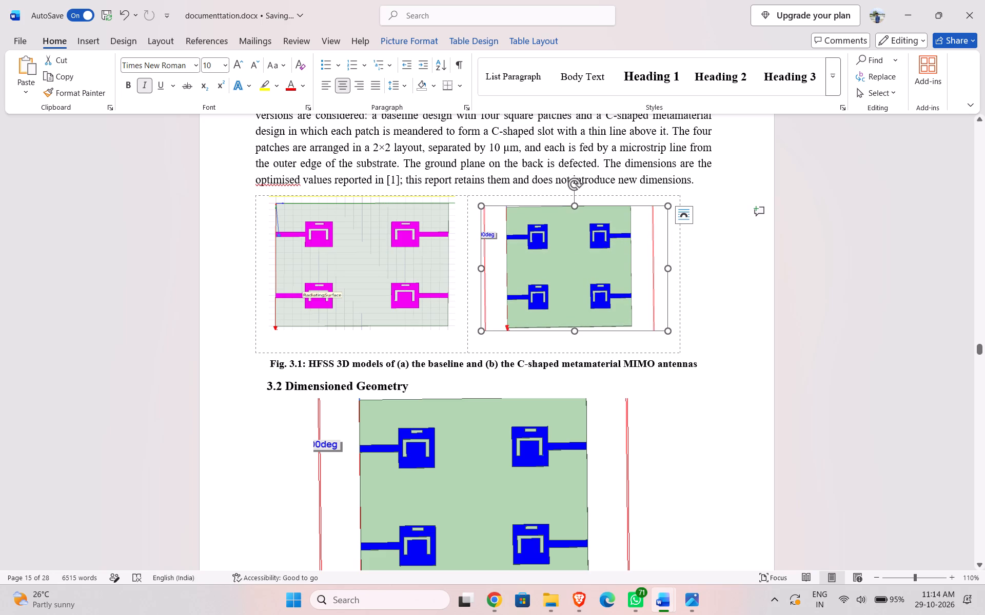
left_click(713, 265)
Delete the blue-patch image above the Fig. 3.2 caption in section 3.2 Dimensioned Geometry.
scroll(692, 347, "down", 3)
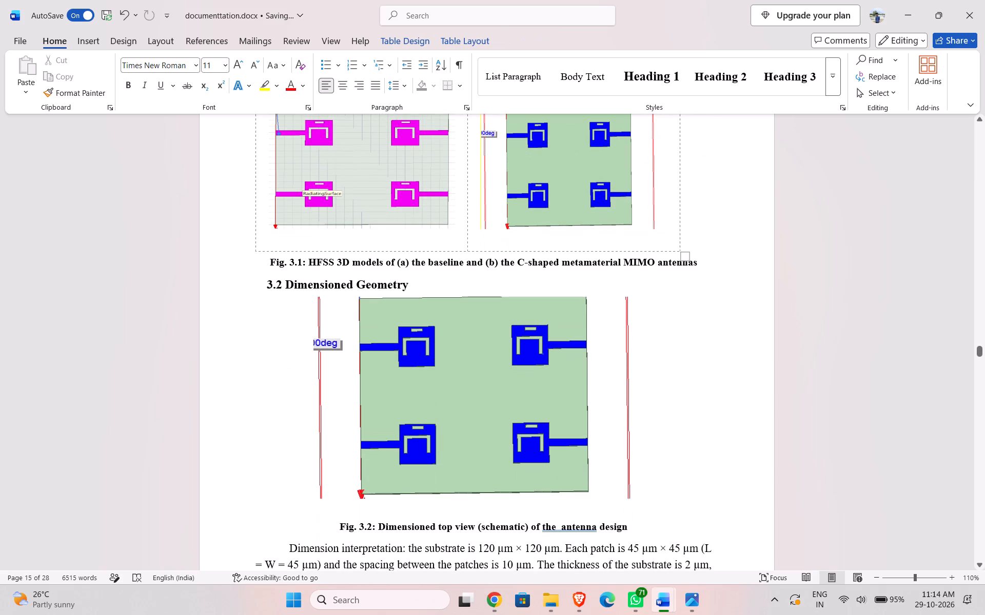
left_click(532, 361)
scroll(537, 356, "down", 2)
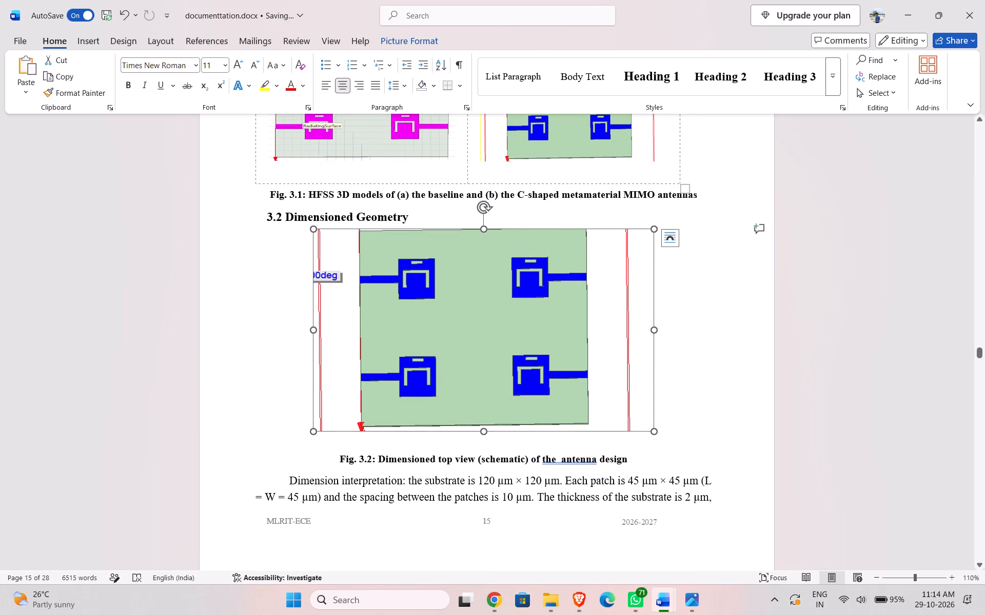
key("shift+super+s")
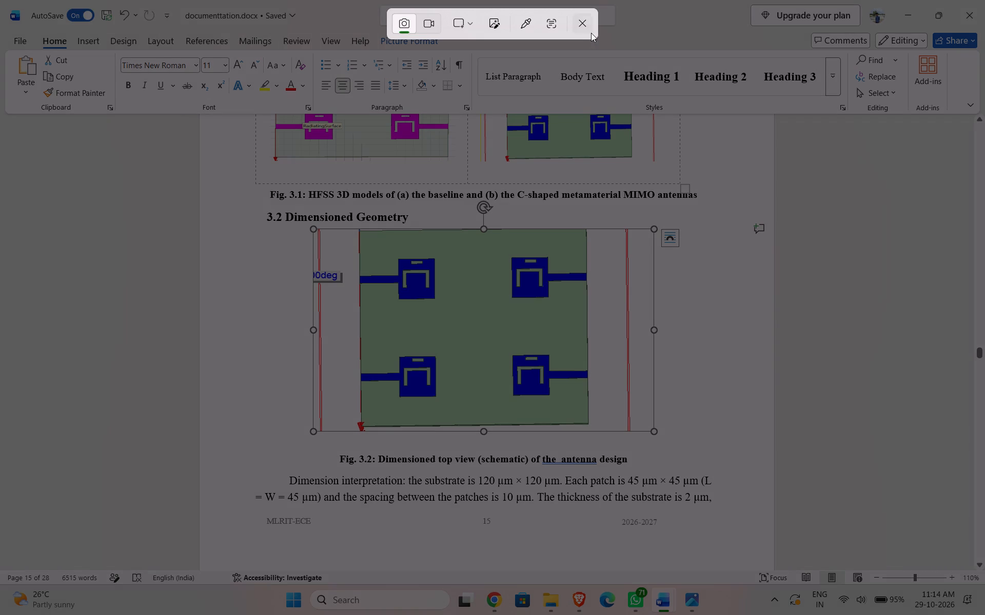
left_click(588, 27)
left_click(446, 318)
key("Delete")
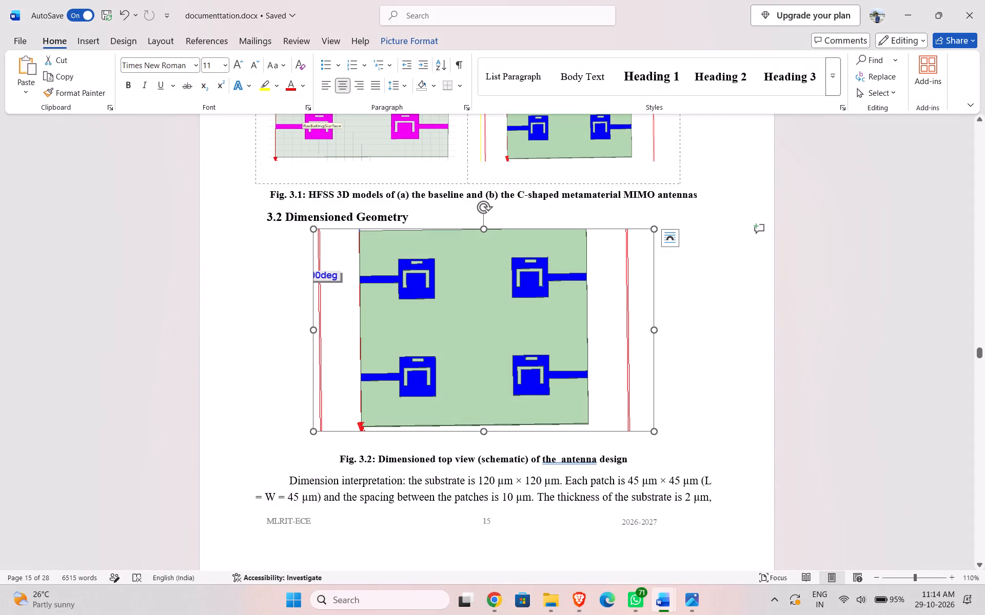
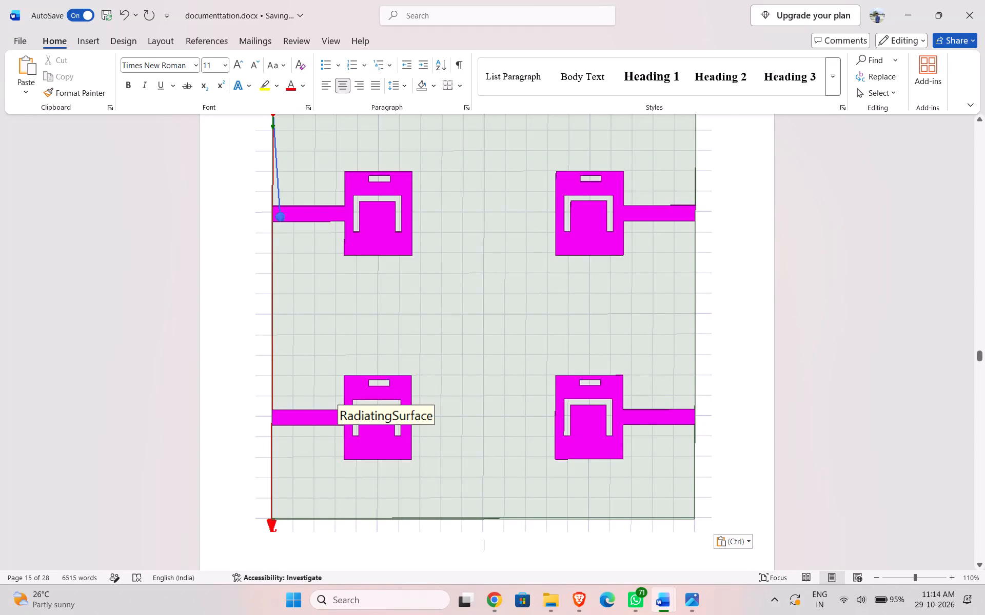
Shrink the magenta-patch antenna image above the Fig. 3.2 caption to about 59% of its width and 38% of its height.
left_click(476, 423)
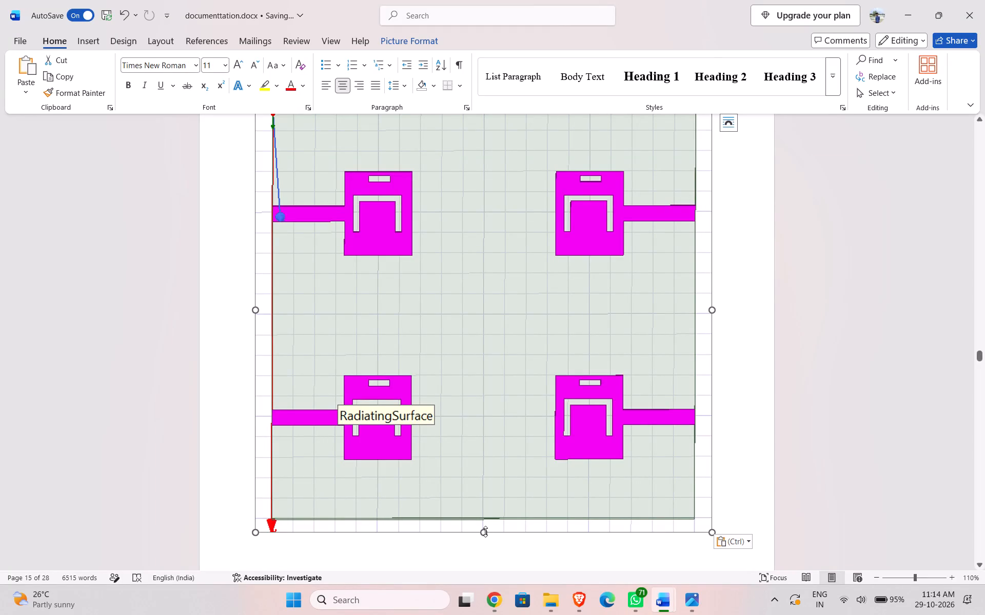
left_click_drag(485, 532, 504, 254)
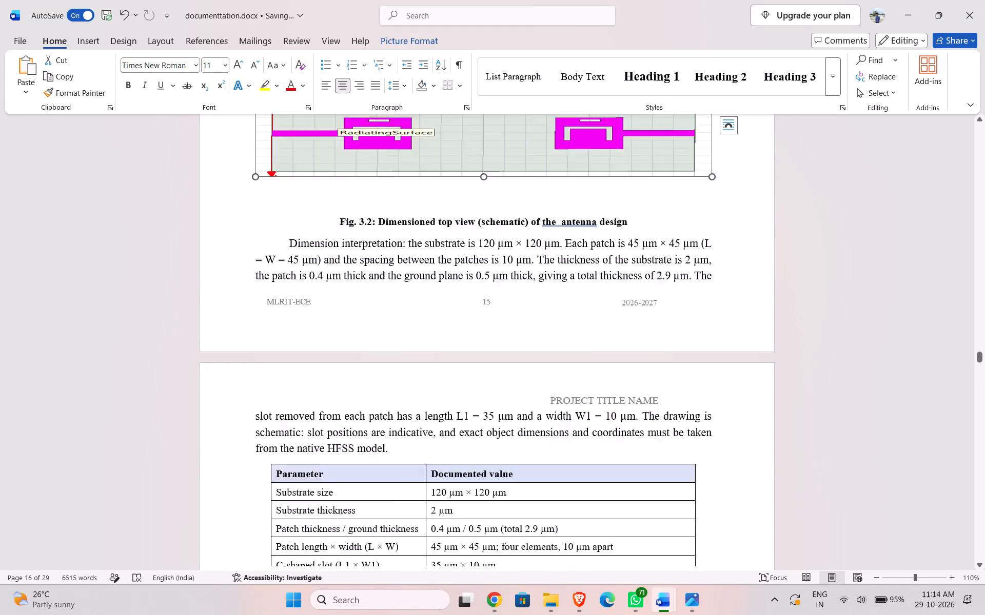
left_click_drag(713, 199, 708, 199)
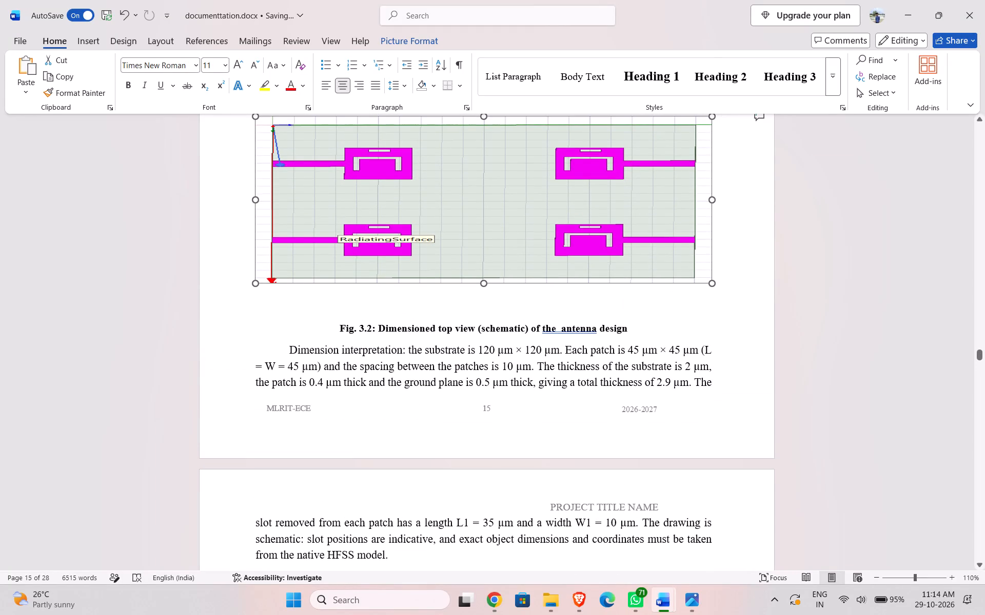
left_click_drag(708, 199, 547, 219)
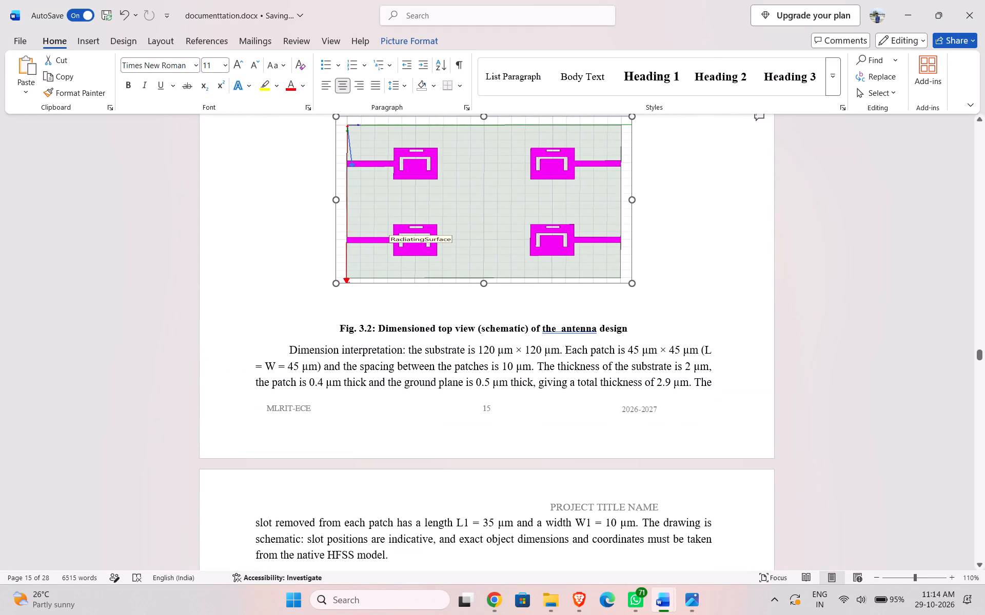
left_click_drag(547, 219, 524, 222)
left_click(651, 194)
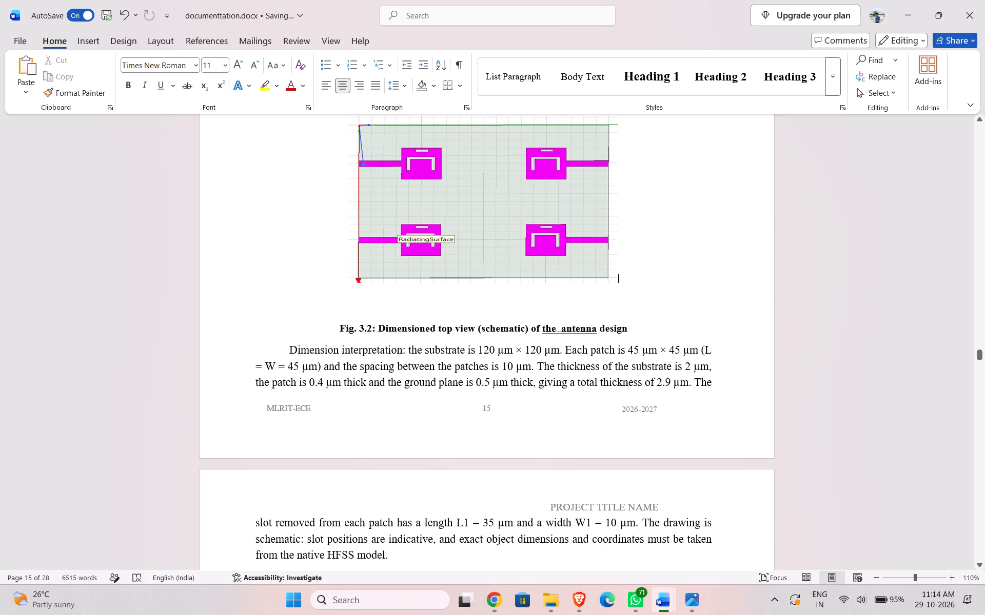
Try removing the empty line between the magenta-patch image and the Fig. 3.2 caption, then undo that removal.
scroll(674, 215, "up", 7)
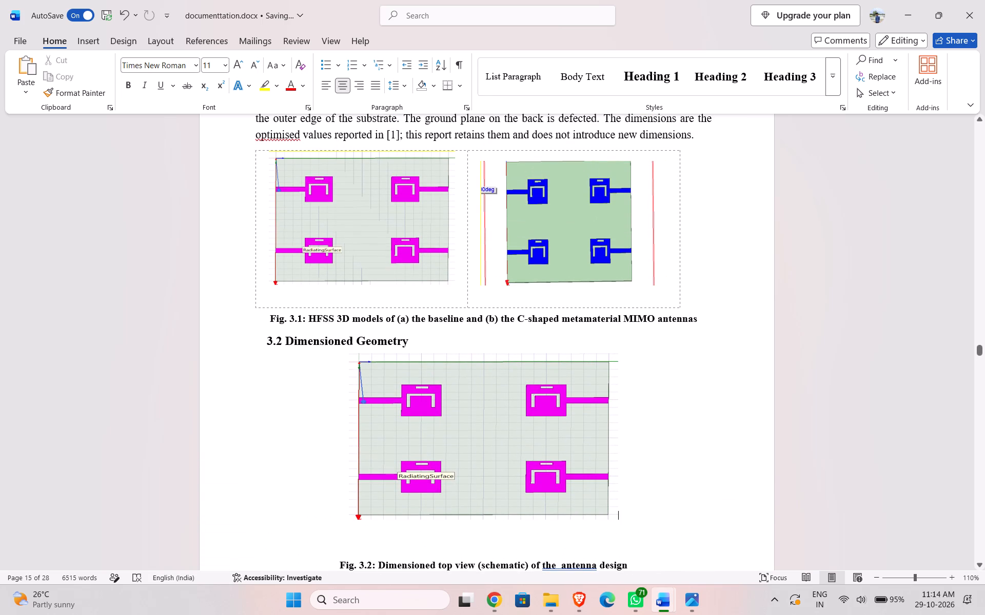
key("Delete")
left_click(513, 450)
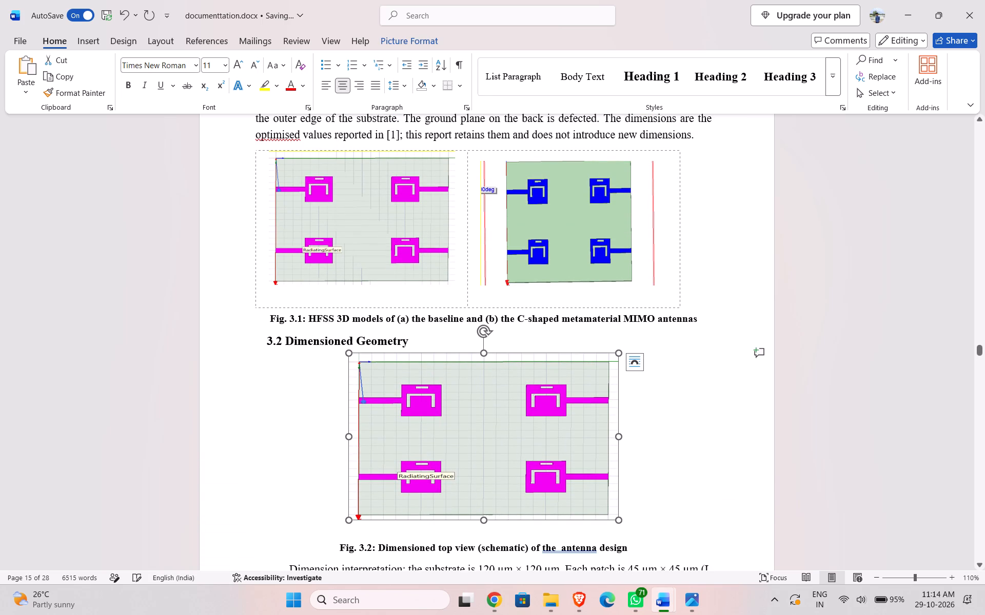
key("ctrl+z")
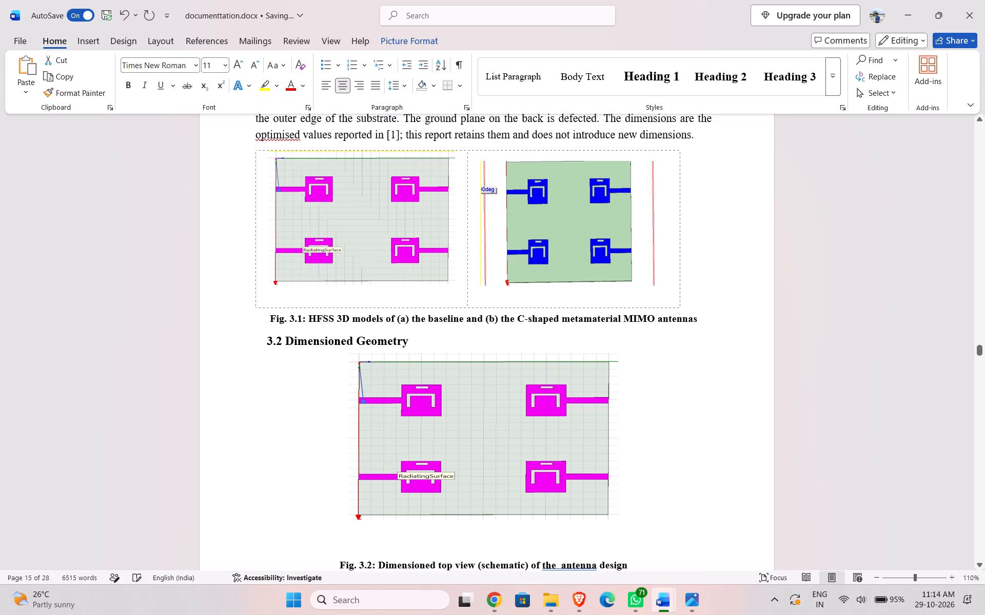
Delete the magenta-patch antenna image above the Fig. 3.2 caption in section 3.2 Dimensioned Geometry.
left_click(513, 450)
key("Delete")
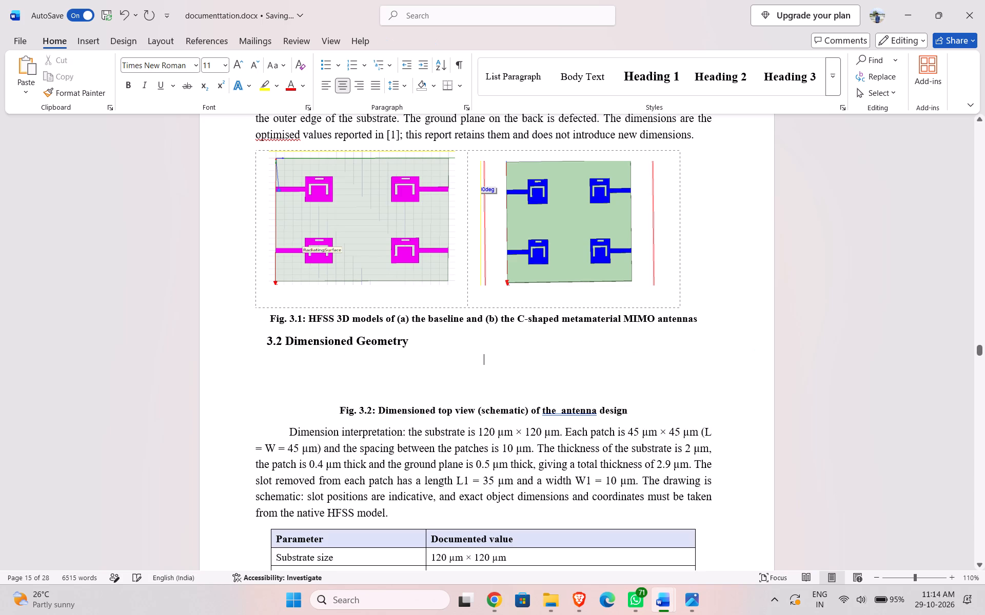
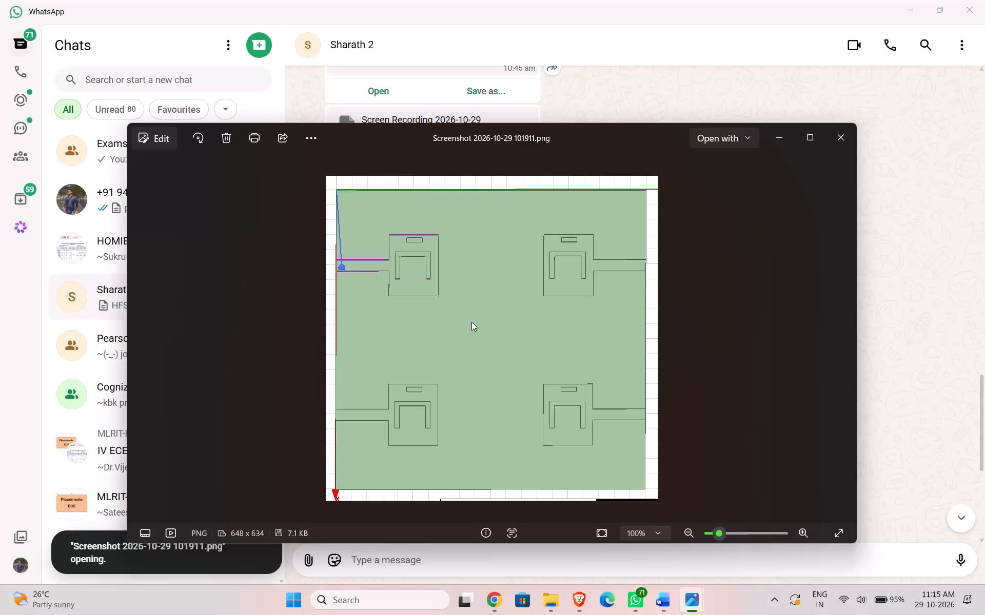
Copy the green four-element antenna outline screenshot from Photos into the report in Word, above the Fig. 3.2 caption.
key("ctrl+c")
left_click(711, 542)
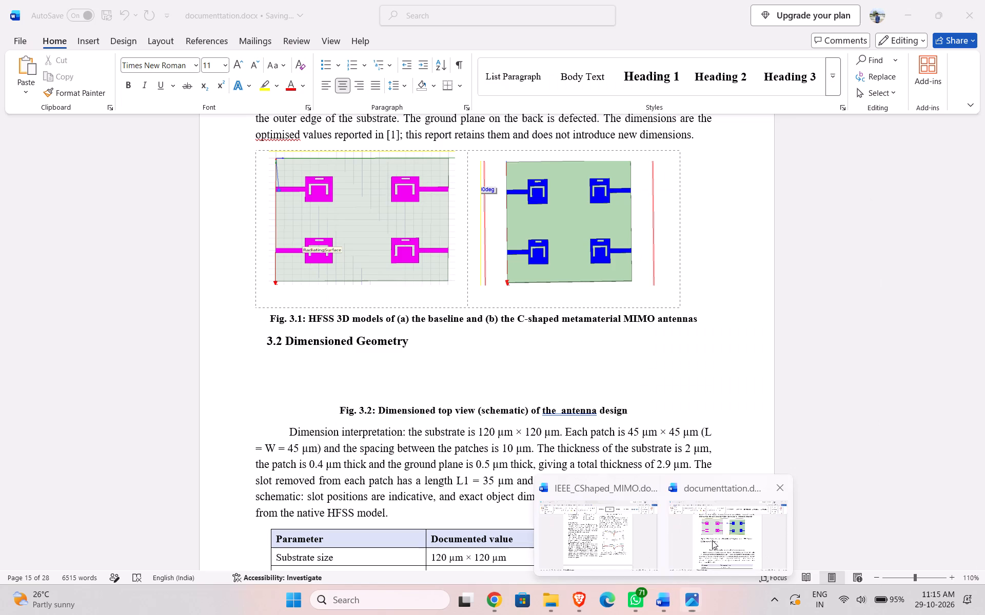
key("ctrl+v")
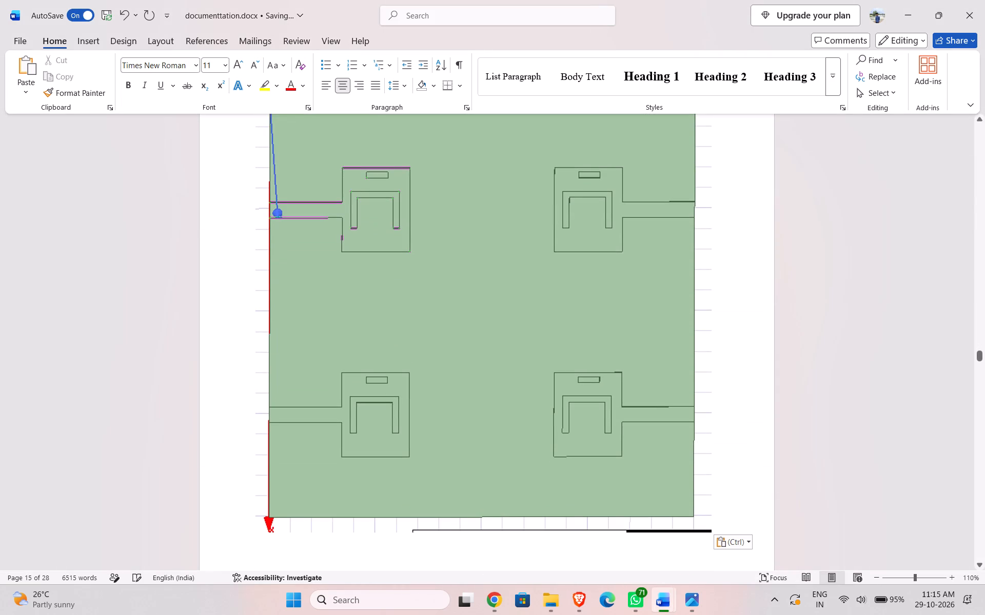
Shrink the green antenna outline image above the Fig. 3.2 caption to about 69% of its width and 42% of its height.
left_click(502, 435)
left_click_drag(484, 534, 482, 342)
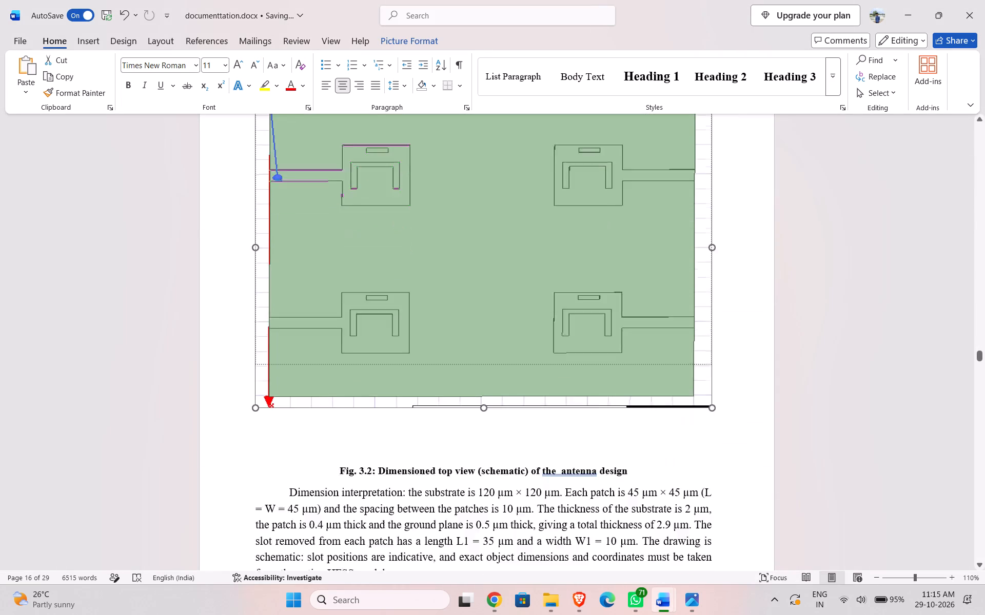
left_click_drag(482, 342, 488, 239)
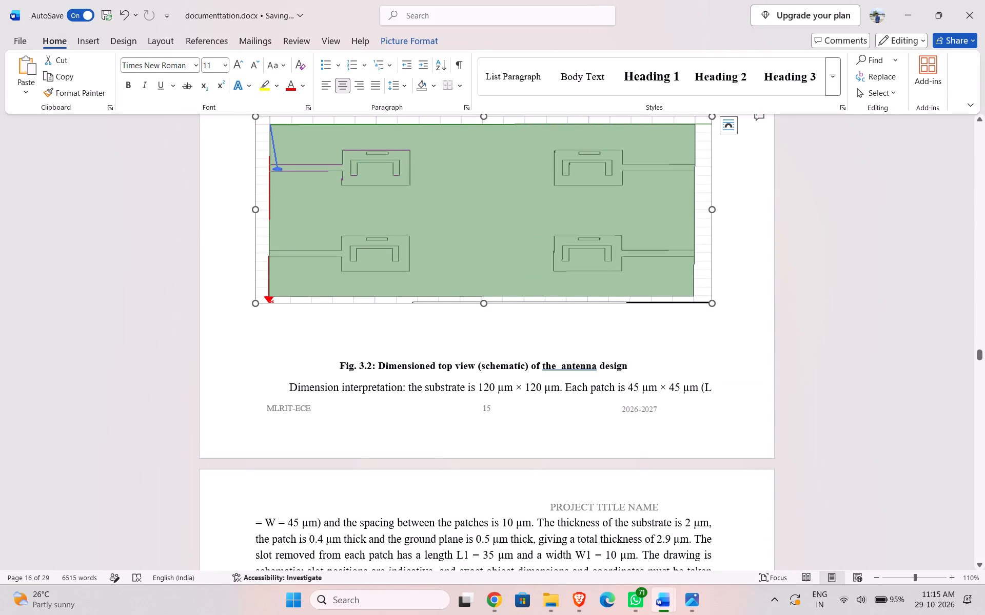
left_click_drag(711, 207, 560, 238)
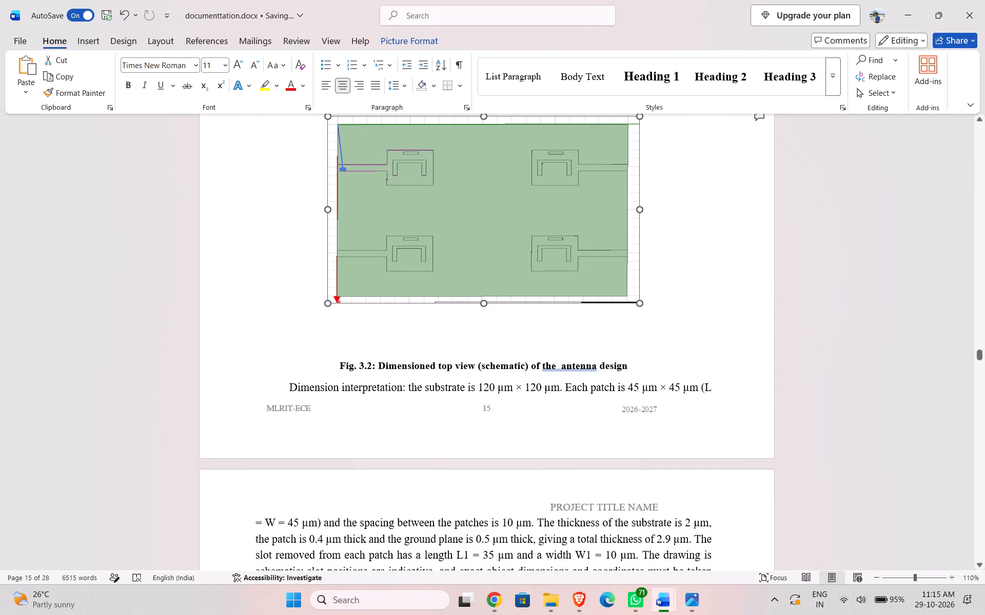
Narrow the green antenna top-view image above the Fig. 3.2 caption to about 89% of its width.
left_click_drag(560, 238, 531, 246)
left_click(677, 254)
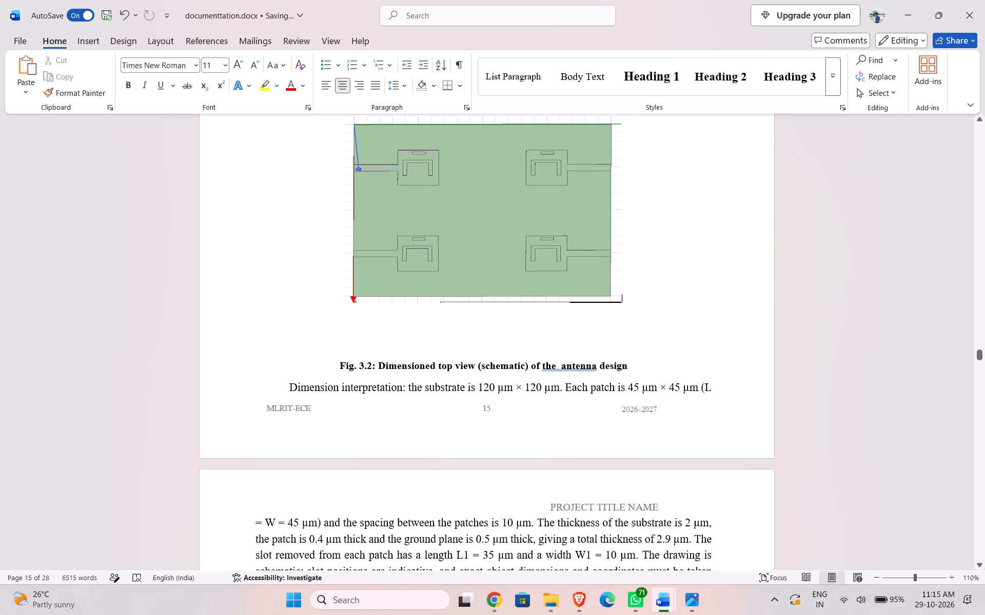
Delete the surplus blank lines between the antenna top-view image and the Fig. 3.2 caption.
left_click(373, 348)
key("BackSpace")
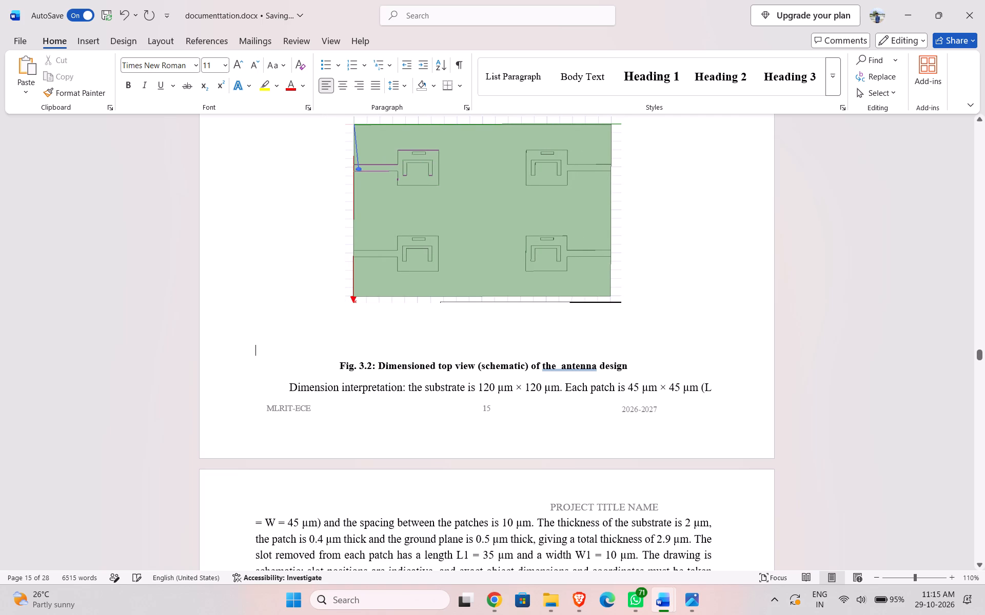
key("BackSpace")
key("BackSpace")
Review the section 3.2 page layout and the following pages up to the Fig. 4.1 S-parameter placeholders in Chapter 4.
scroll(494, 355, "up", 1)
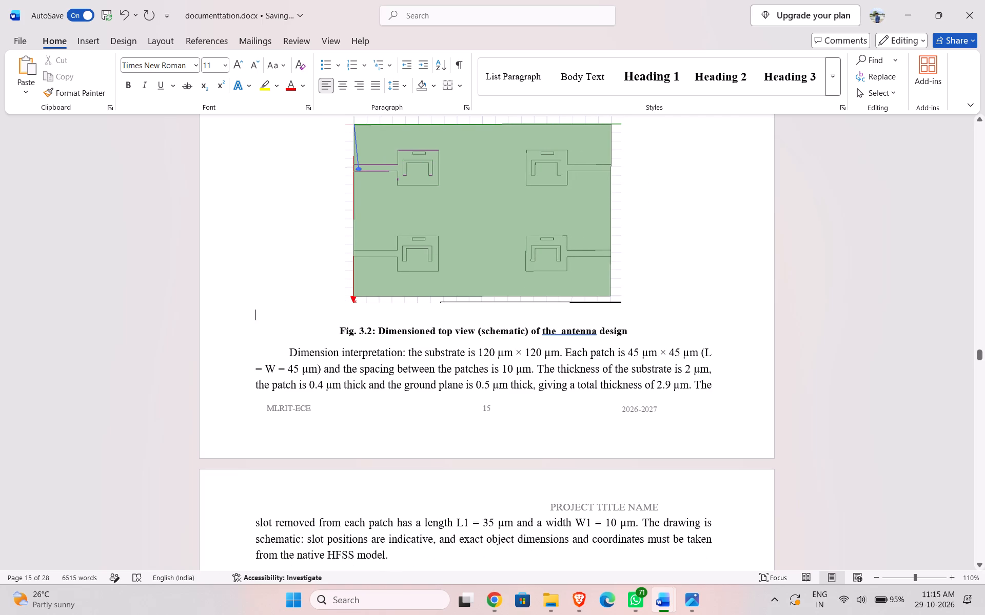
scroll(494, 355, "up", 10)
scroll(494, 355, "down", 11)
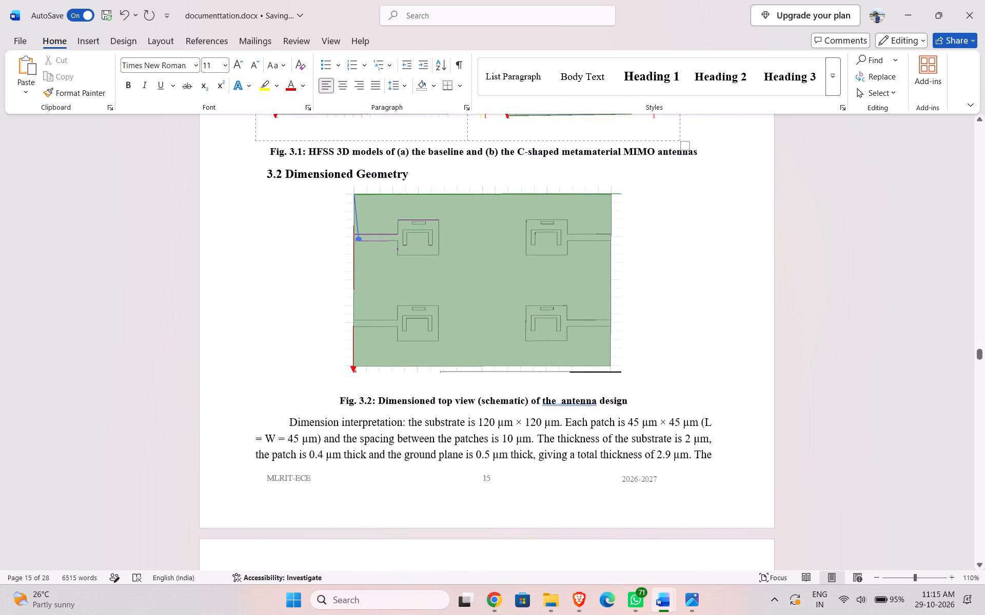
scroll(494, 355, "down", 11)
scroll(494, 355, "up", 1)
scroll(494, 355, "down", 20)
scroll(494, 355, "down", 3)
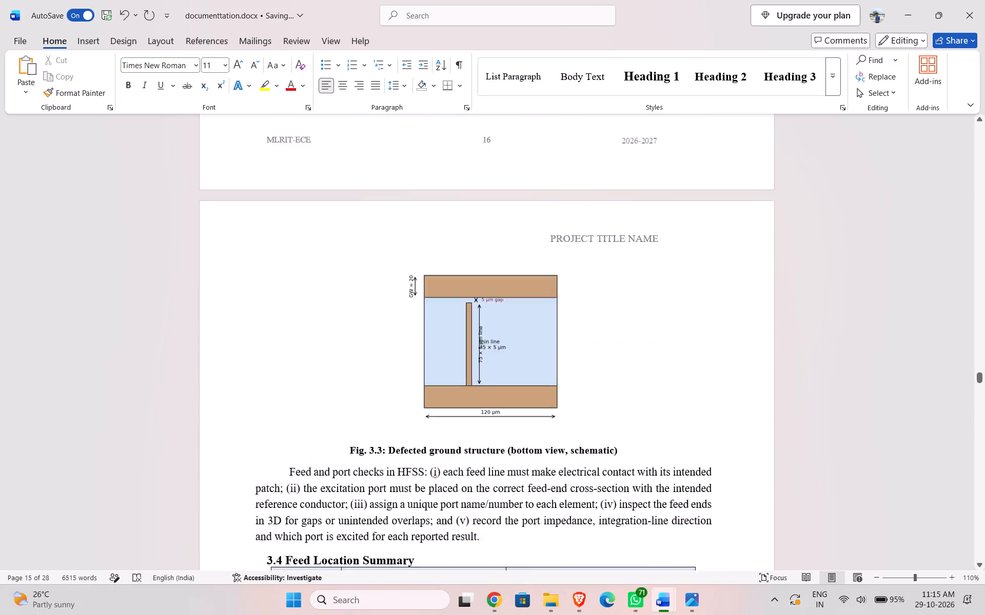
scroll(494, 355, "down", 6)
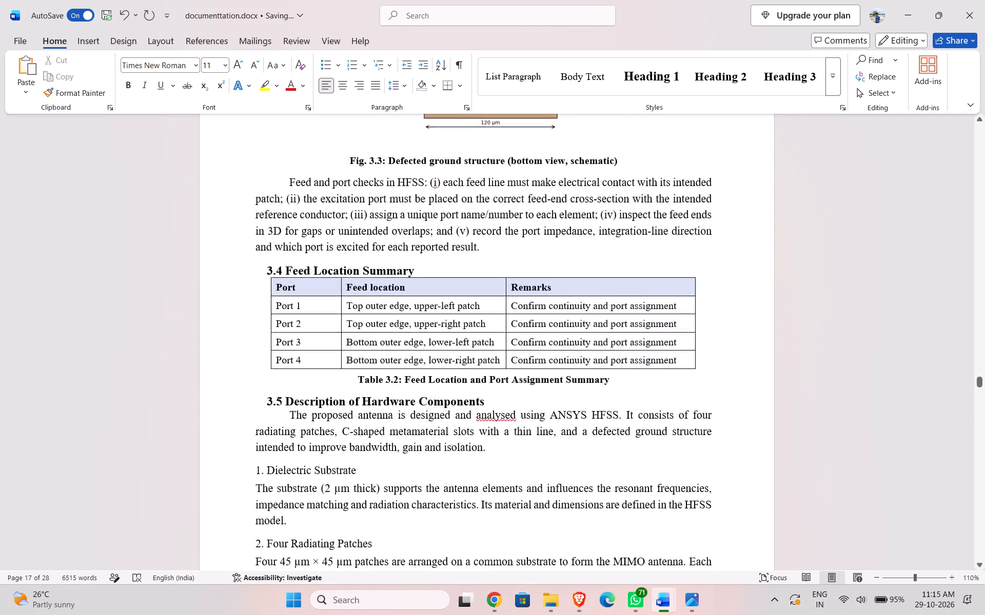
scroll(494, 355, "down", 3)
scroll(494, 355, "down", 20)
scroll(494, 355, "down", 4)
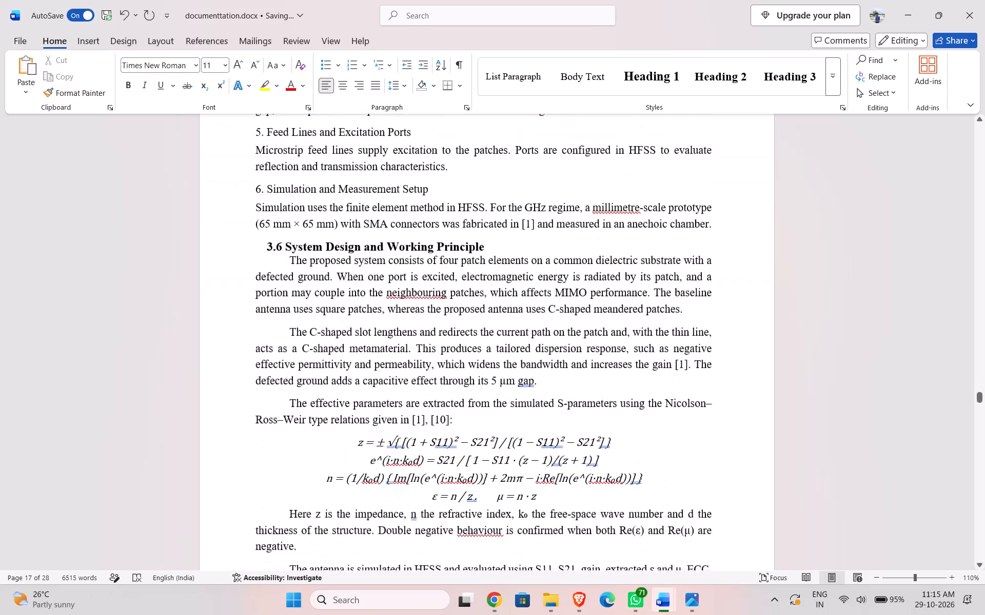
scroll(494, 355, "down", 20)
scroll(494, 355, "down", 12)
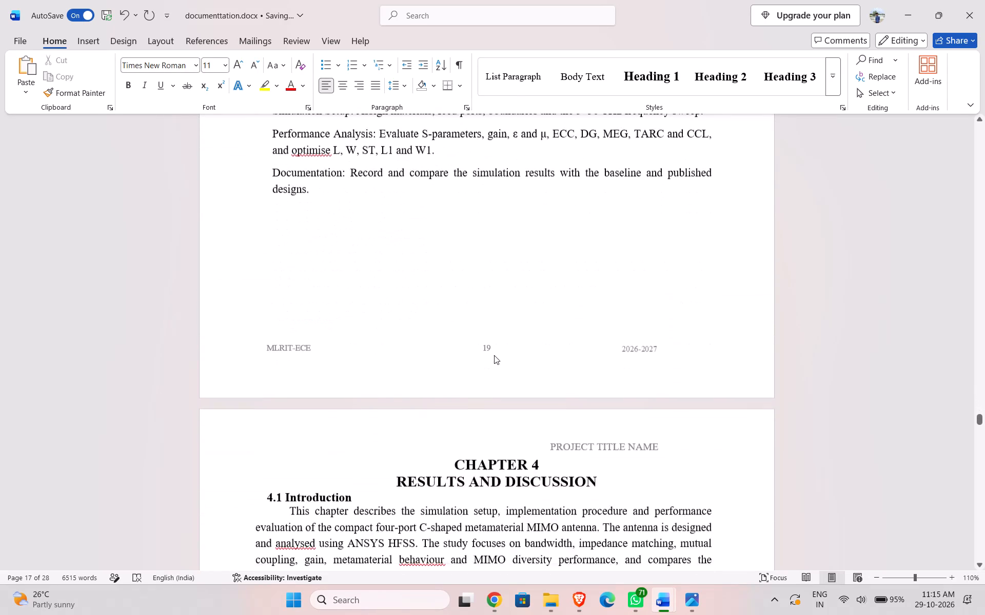
scroll(494, 355, "down", 20)
scroll(494, 355, "down", 10)
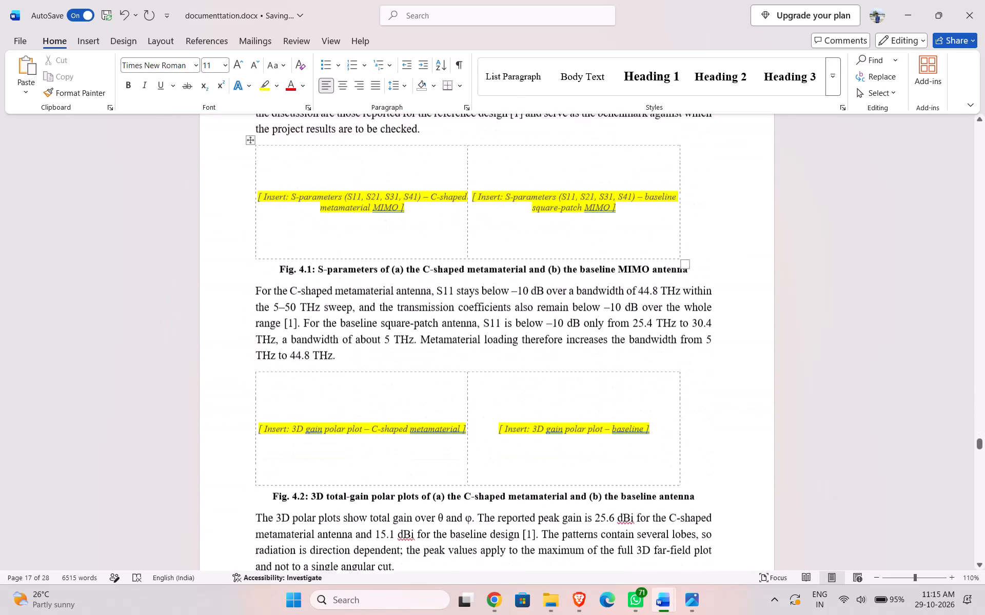
scroll(494, 355, "up", 4)
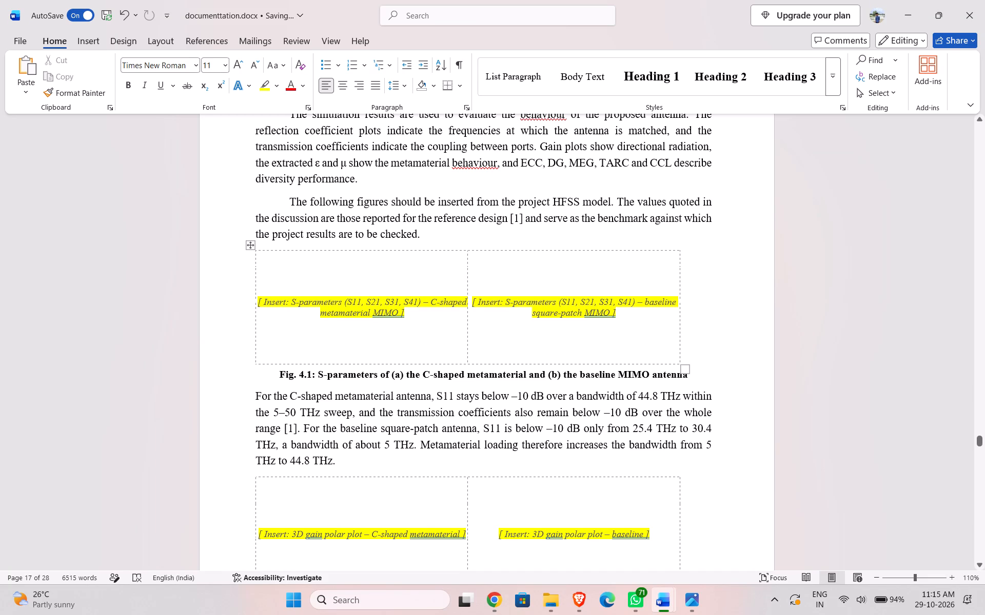
Remove "and (b) the baseline MIMO antenna" from the end of the Fig. 4.1 caption.
left_click(695, 372)
key("BackSpace")
key("BackSpace")
key("BackSpace")
key("BackSpace")
key("BackSpace")
key("BackSpace")
key("BackSpace")
key("BackSpace")
key("BackSpace")
key("BackSpace")
key("BackSpace")
key("BackSpace")
key("BackSpace")
key("BackSpace")
key("BackSpace")
key("BackSpace")
key("BackSpace")
key("BackSpace")
key("BackSpace")
key("BackSpace")
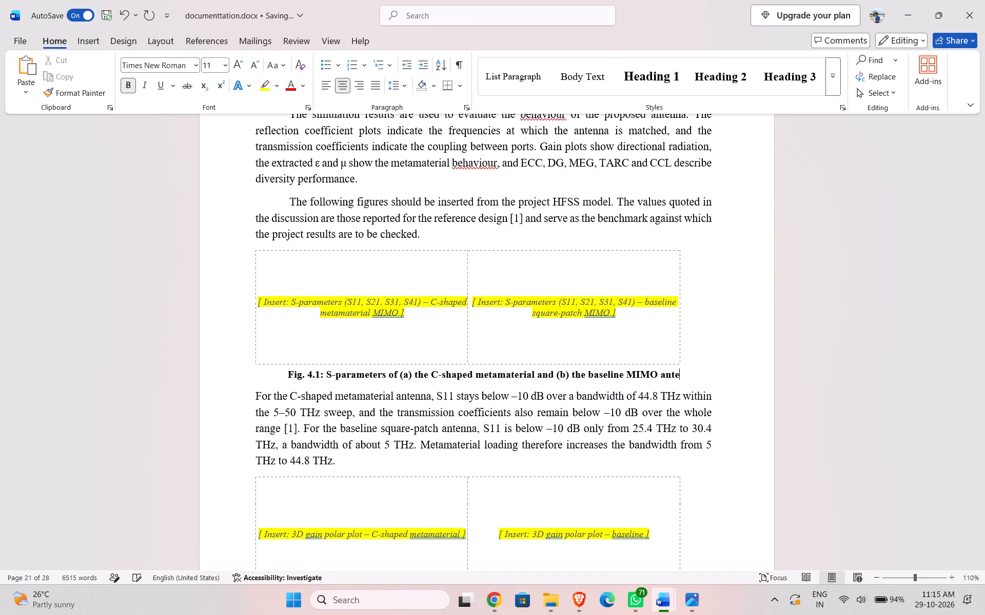
key("BackSpace")
key("BackSpace")
key("BackSpace")
key("BackSpace")
key("BackSpace")
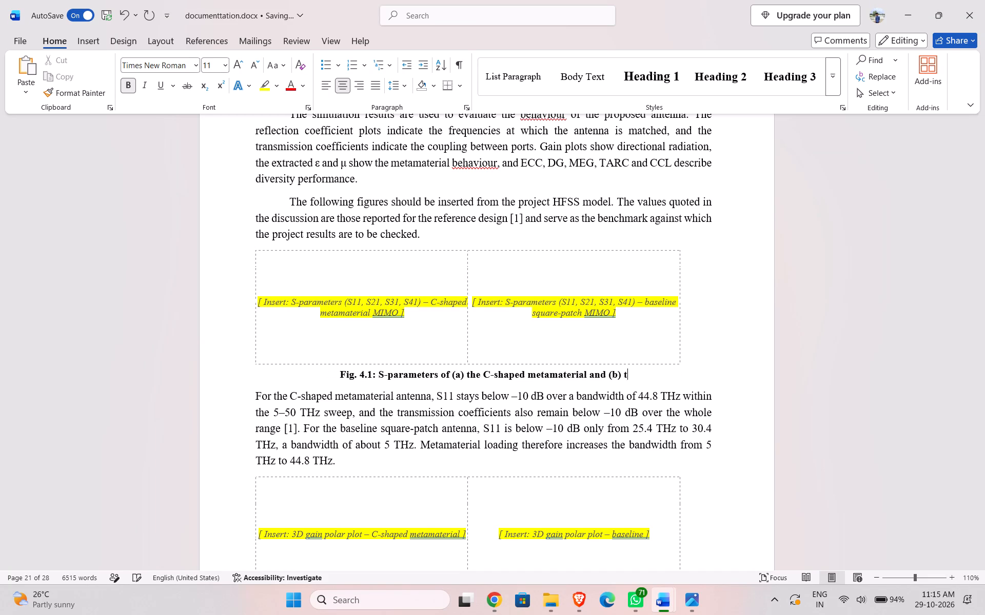
key("BackSpace")
key("BackSpace")
key("BackSpace")
key("BackSpace")
key("BackSpace")
key("BackSpace")
key("BackSpace")
key("BackSpace")
key("BackSpace")
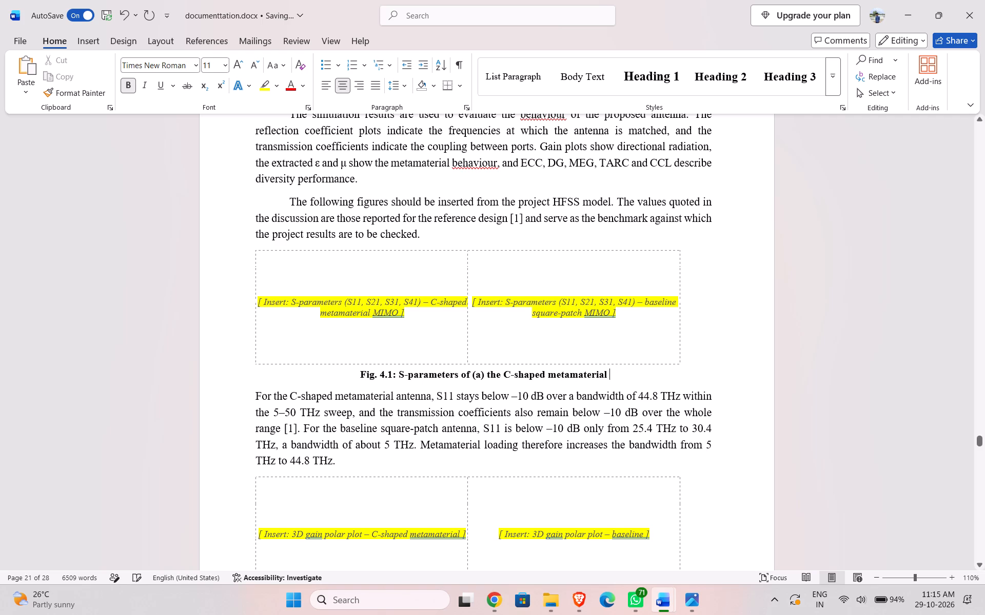
Remove the "(a)" label from the Fig. 4.1 caption so it reads "S-parameters of the C-shaped metamaterial".
left_click(487, 374)
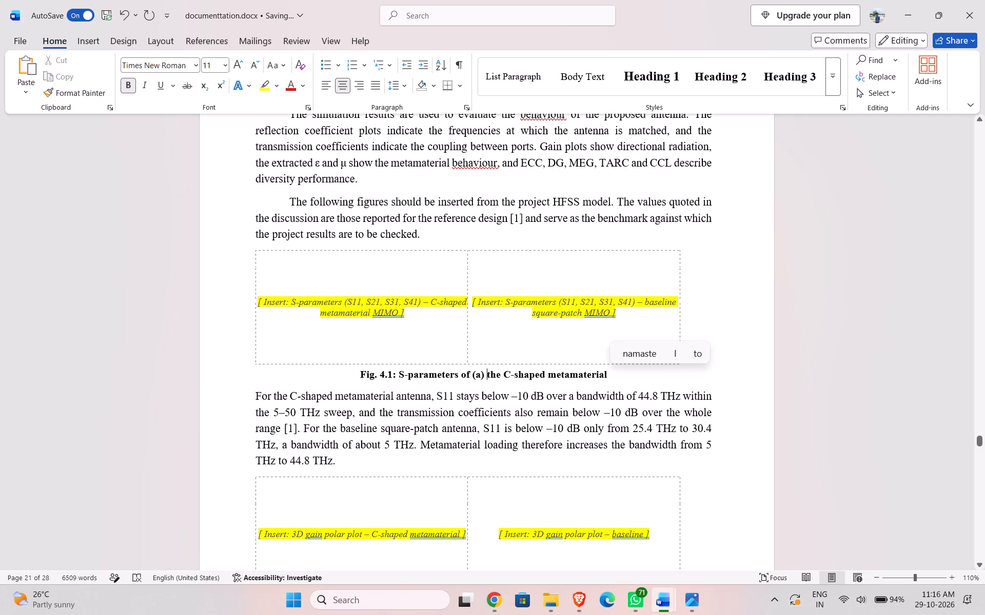
key("BackSpace")
key("BackSpace")
key("BackSpace")
key("BackSpace")
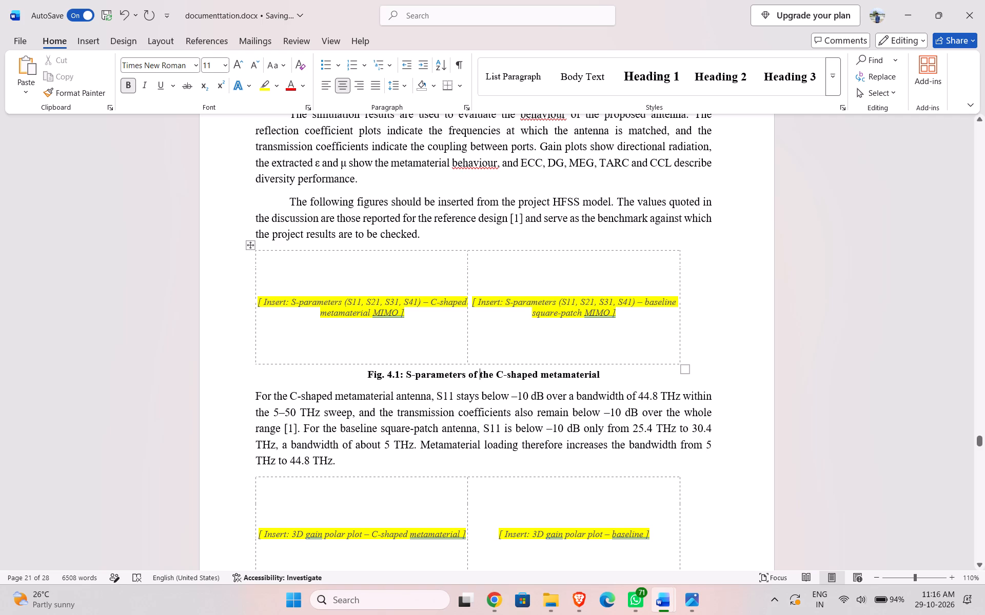
Delete the highlighted S-parameter placeholder texts from both cells of the table above the Fig. 4.1 caption.
left_click(445, 317)
left_click(520, 324)
left_click(574, 312)
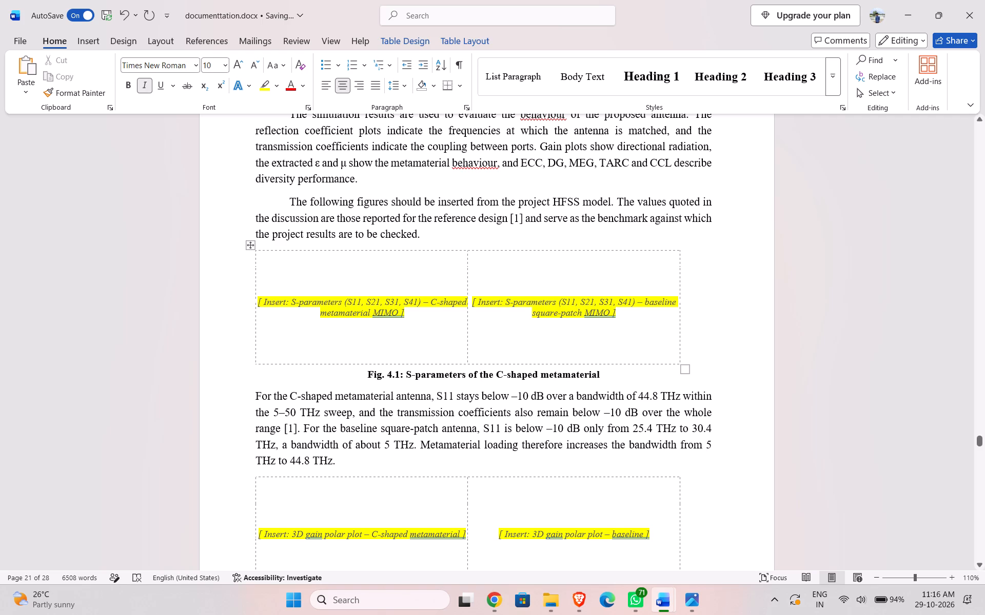
left_click_drag(615, 315, 466, 302)
key("Delete")
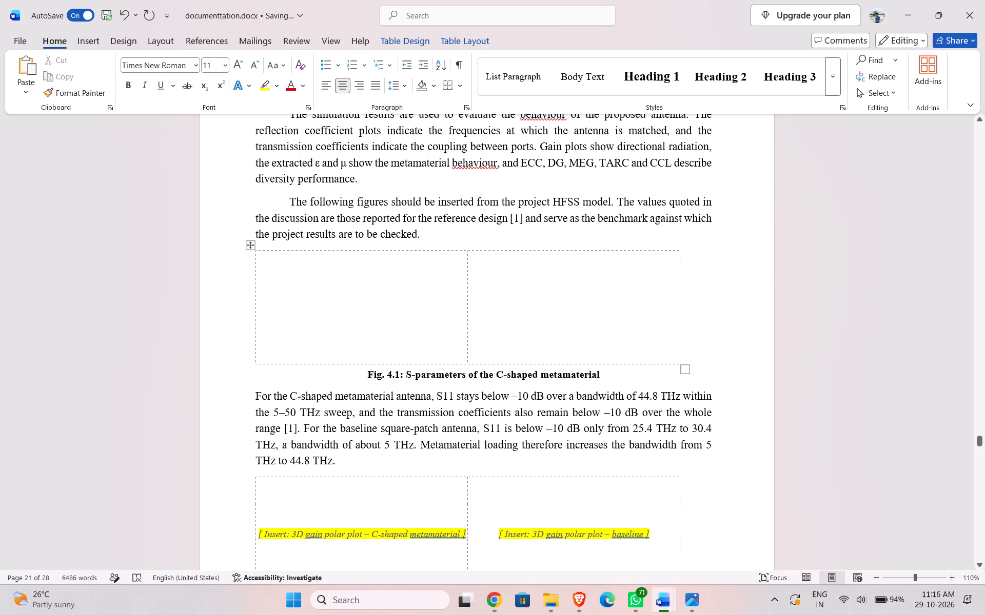
Cut the empty two-cell placeholder table above the Fig. 4.1 caption out of the document.
right_click(250, 248)
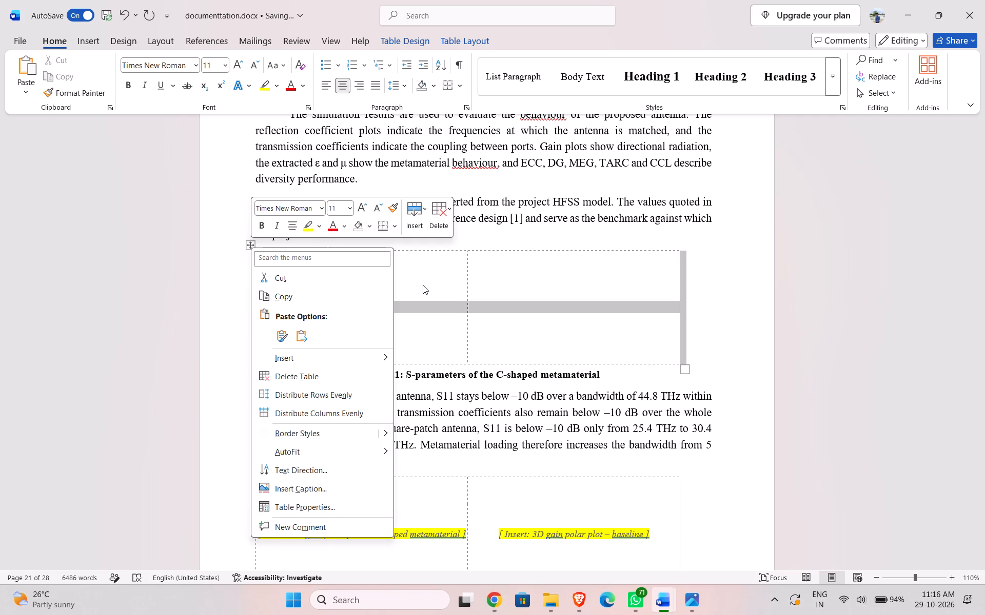
left_click(299, 278)
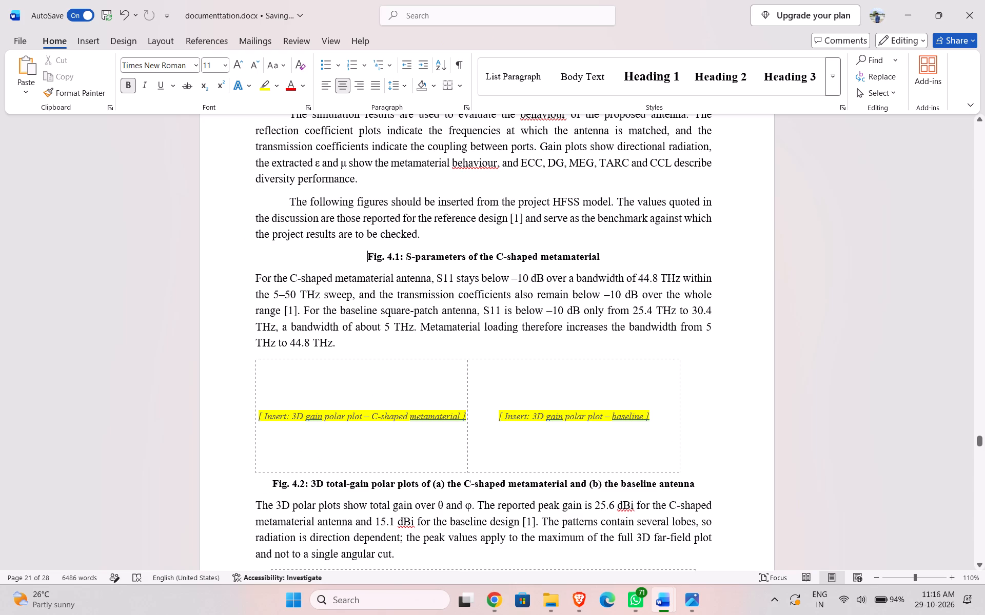
Add a blank paragraph between the sentence ending "project results are to be checked." and the Fig. 4.1 caption.
left_click(437, 238)
key("Return")
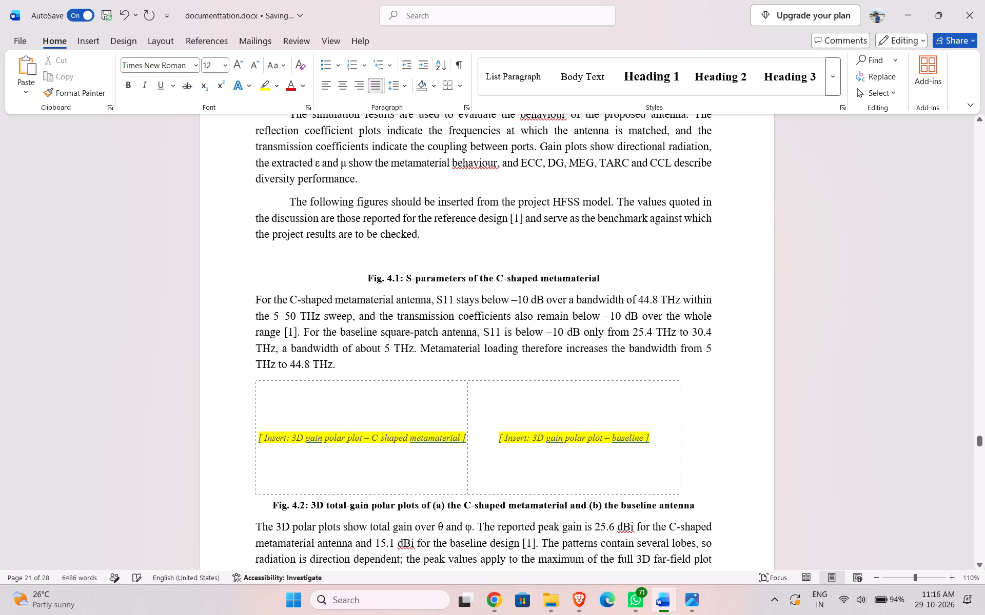
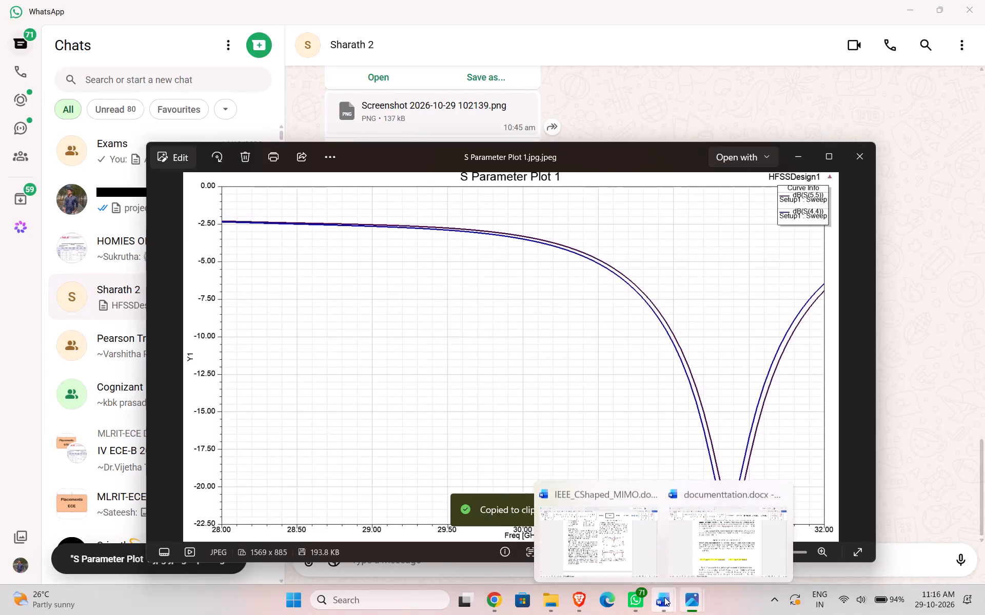
Switch to documenttation.docx and paste the copied S Parameter Plot 1 image above the Fig. 4.1 caption.
left_click(705, 539)
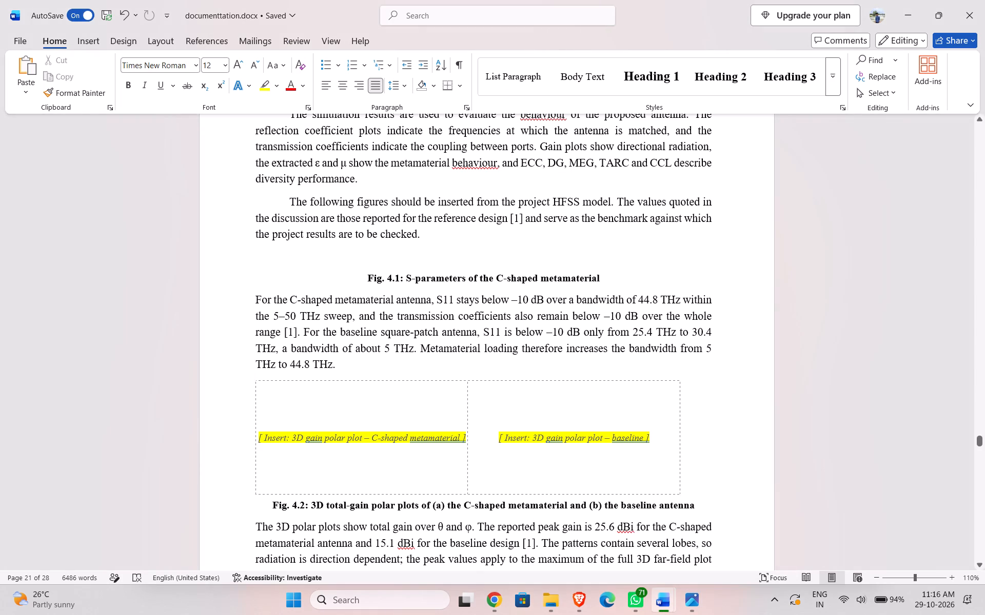
key("Right")
key("Right")
key("Left")
key("Left")
key("ctrl+v")
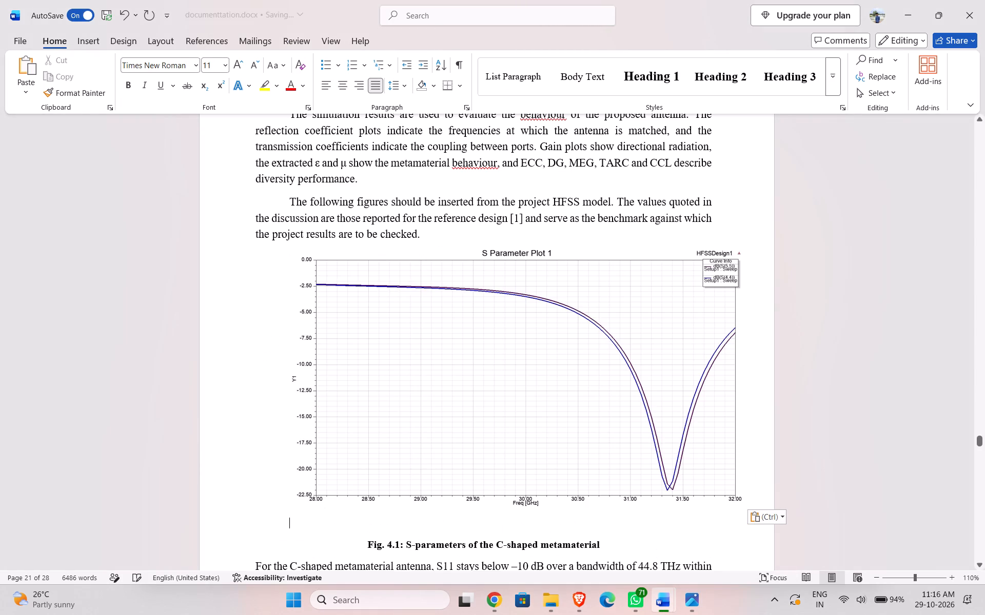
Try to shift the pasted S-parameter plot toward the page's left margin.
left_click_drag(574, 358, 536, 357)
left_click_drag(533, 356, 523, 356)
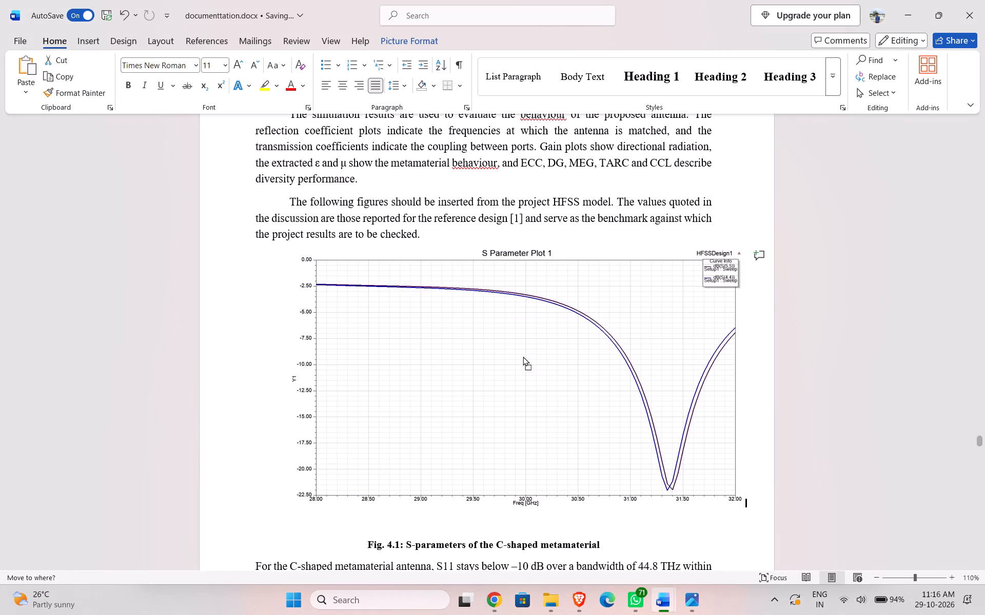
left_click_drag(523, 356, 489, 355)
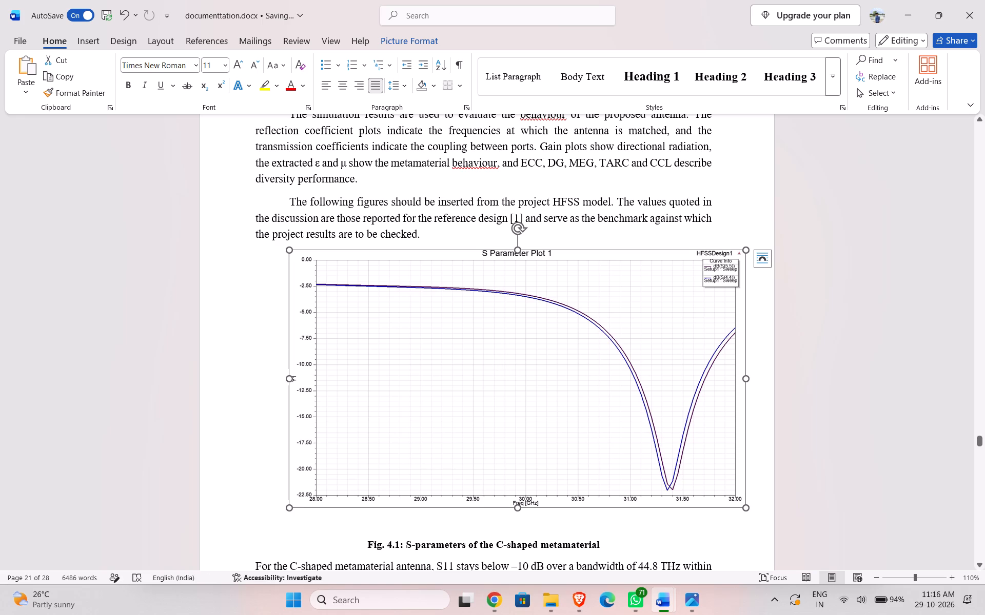
Narrow the S-parameter plot so it fits within the text's right margin, and reduce its height slightly.
left_click_drag(747, 379, 701, 383)
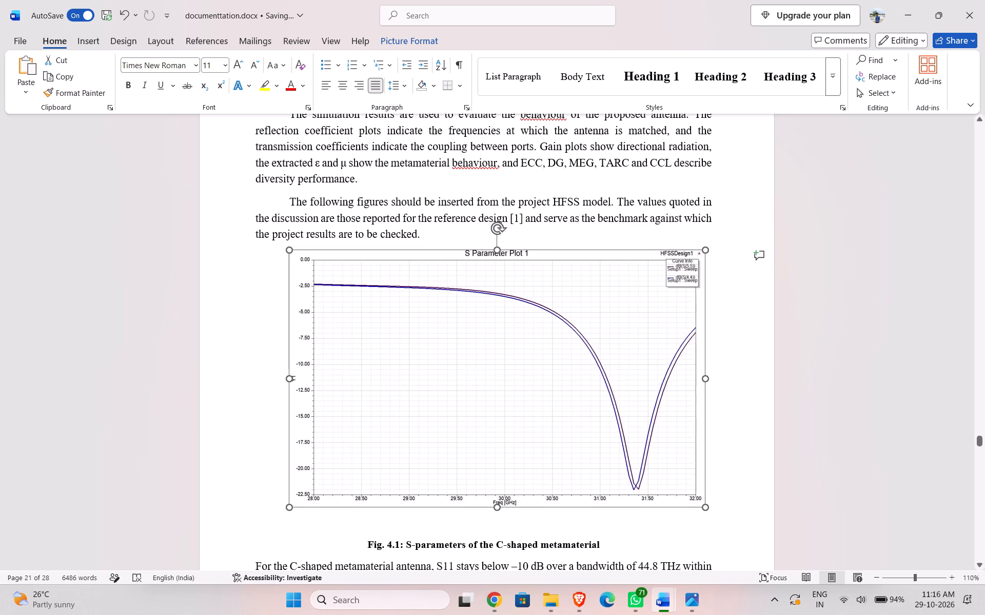
left_click_drag(701, 383, 659, 385)
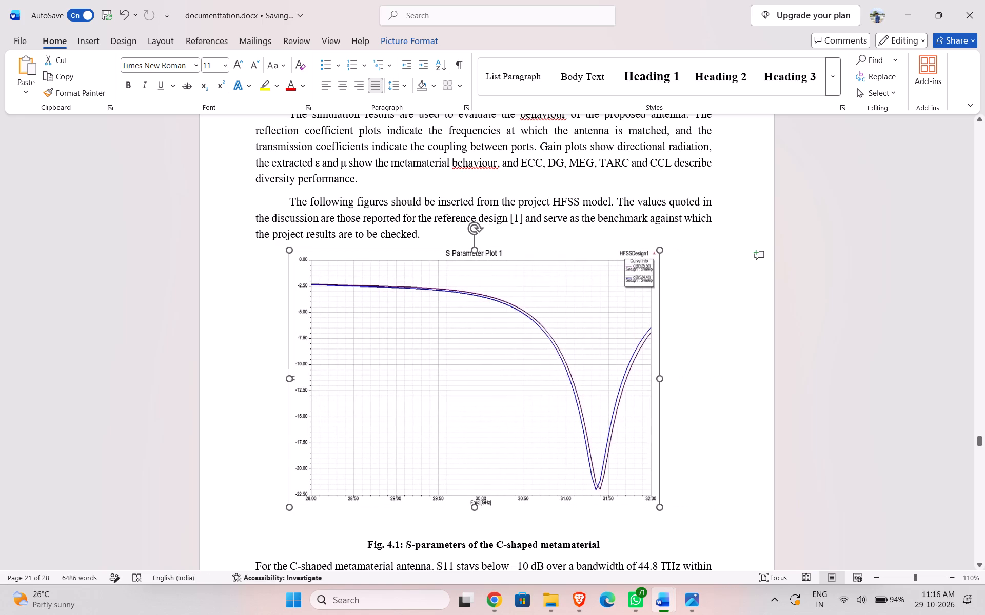
left_click_drag(659, 385, 683, 382)
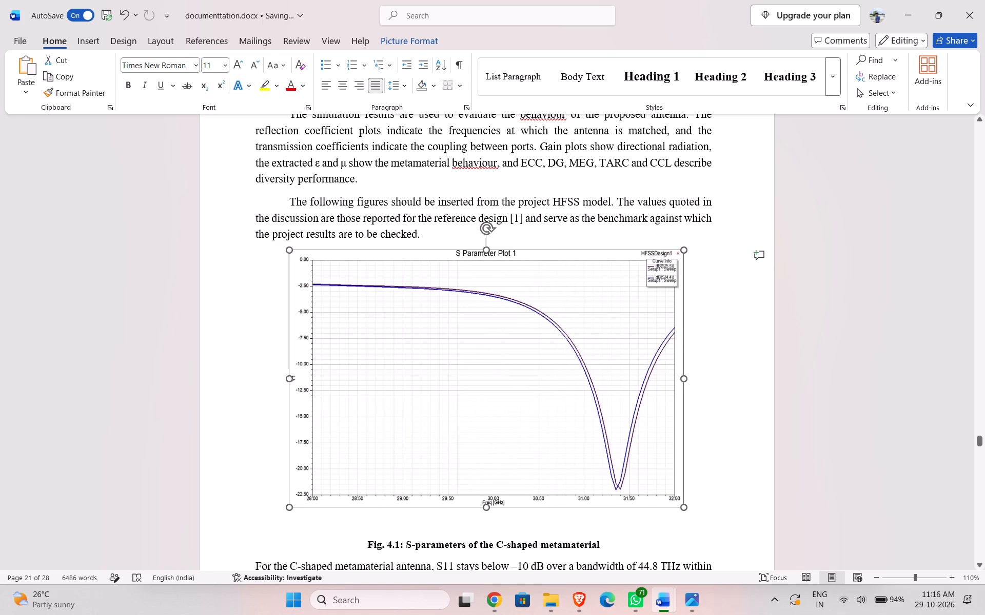
left_click_drag(683, 382, 685, 382)
left_click_drag(486, 509, 486, 483)
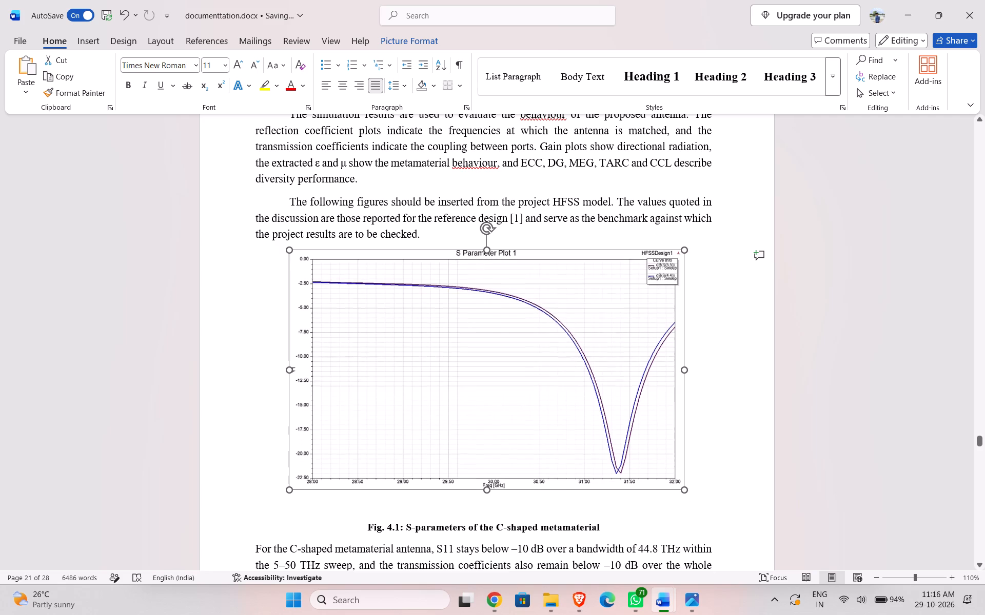
Resize the S-parameter plot above the Fig. 4.1 caption, making it shorter and narrower.
left_click_drag(486, 483, 488, 451)
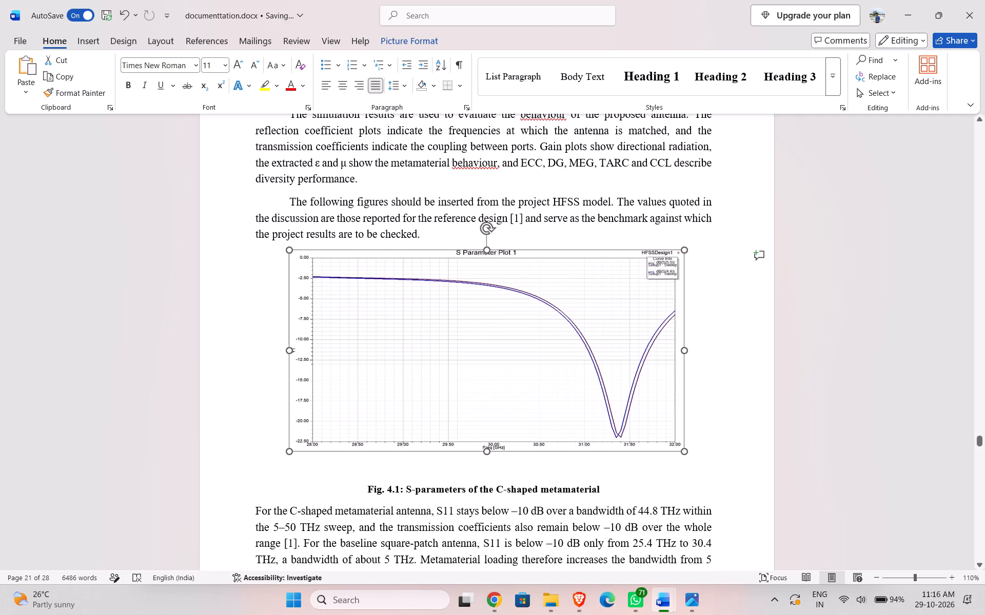
left_click_drag(488, 451, 490, 457)
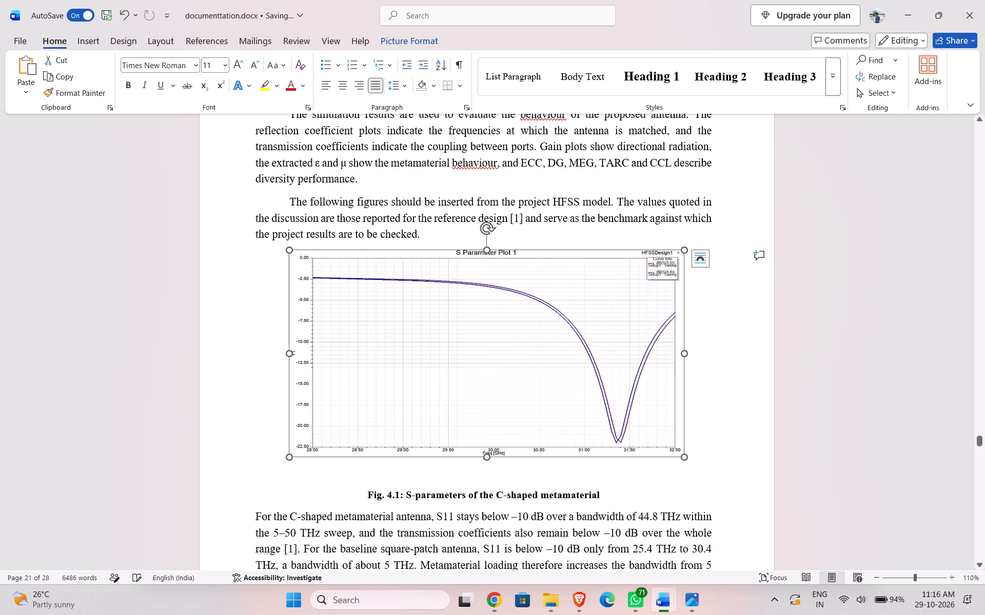
left_click_drag(684, 353, 648, 361)
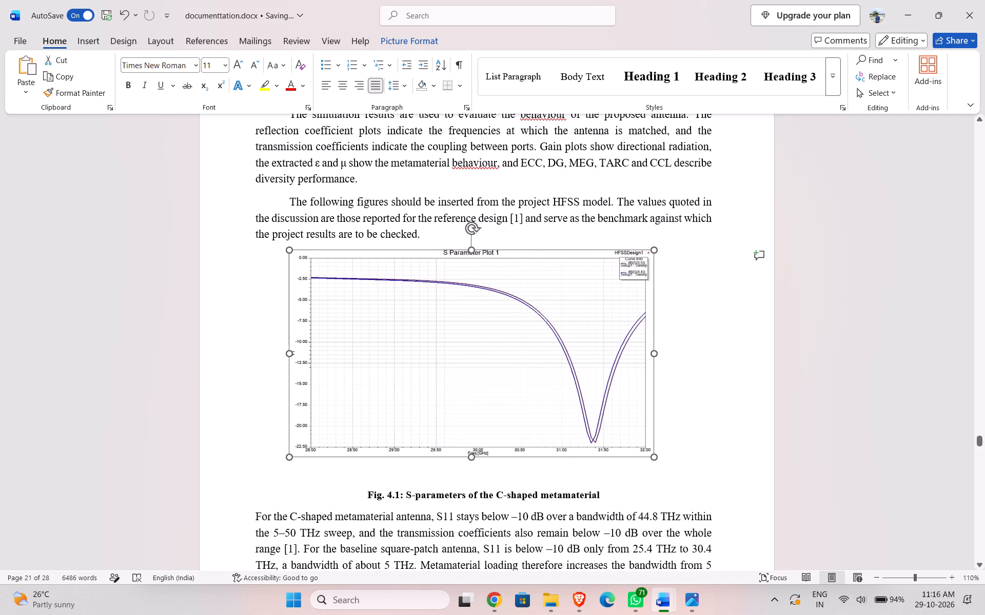
Widen the S-parameter plot above the Fig. 4.1 caption slightly, keeping its height.
left_click_drag(648, 361, 680, 358)
left_click(289, 355)
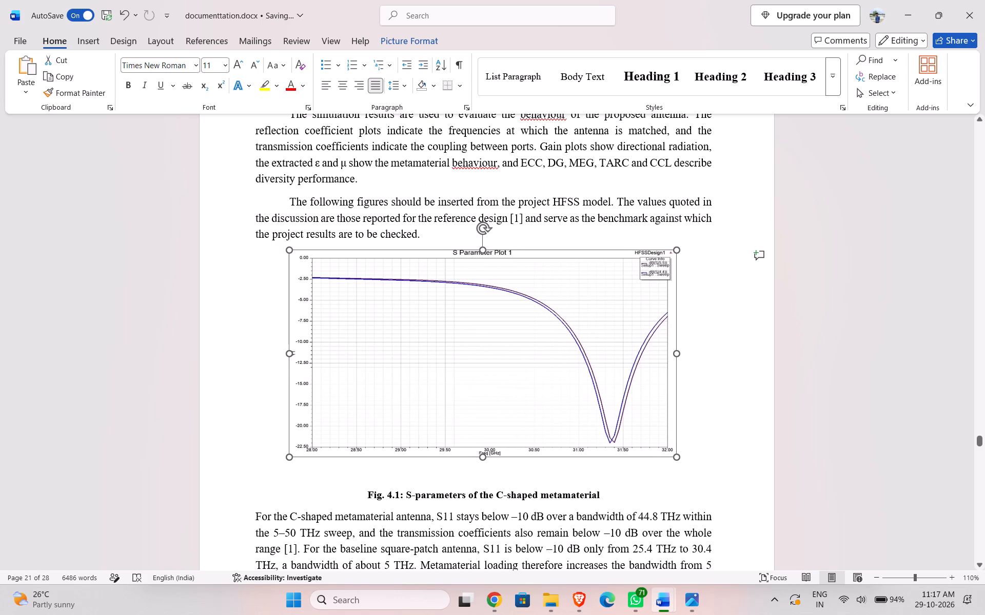
Delete the empty line between the S-parameter plot and the Fig. 4.1 caption.
left_click(464, 479)
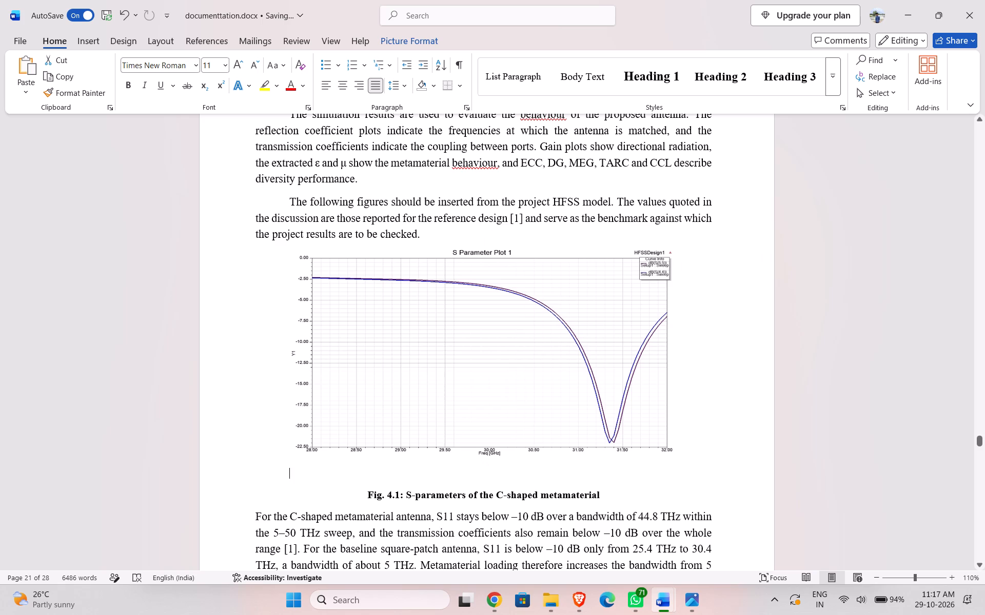
key("BackSpace")
key("BackSpace")
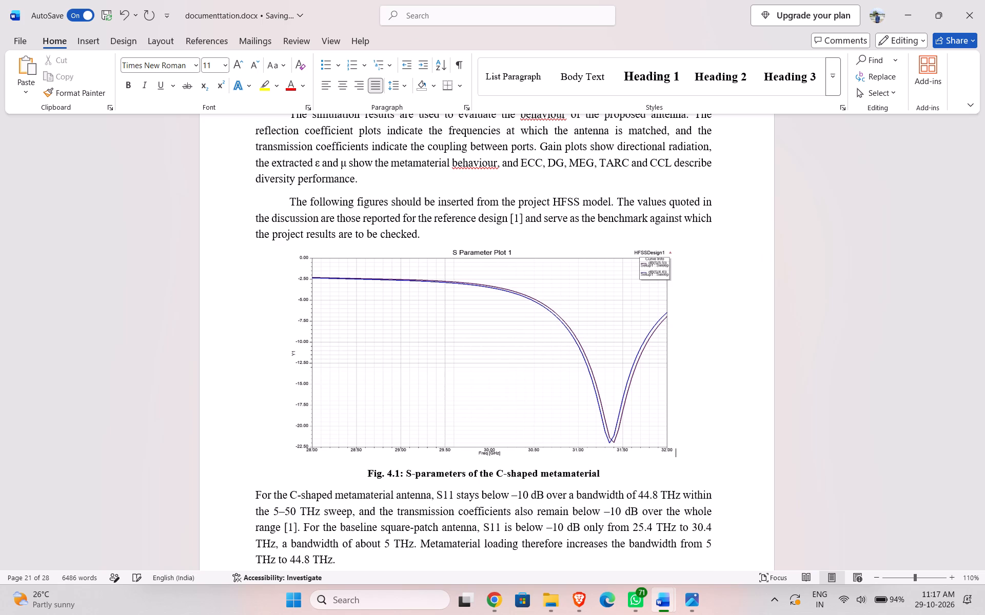
Examine the discussion below Fig. 4.1 and the 3D gain polar plot placeholders above the Fig. 4.2 caption.
scroll(417, 418, "down", 7)
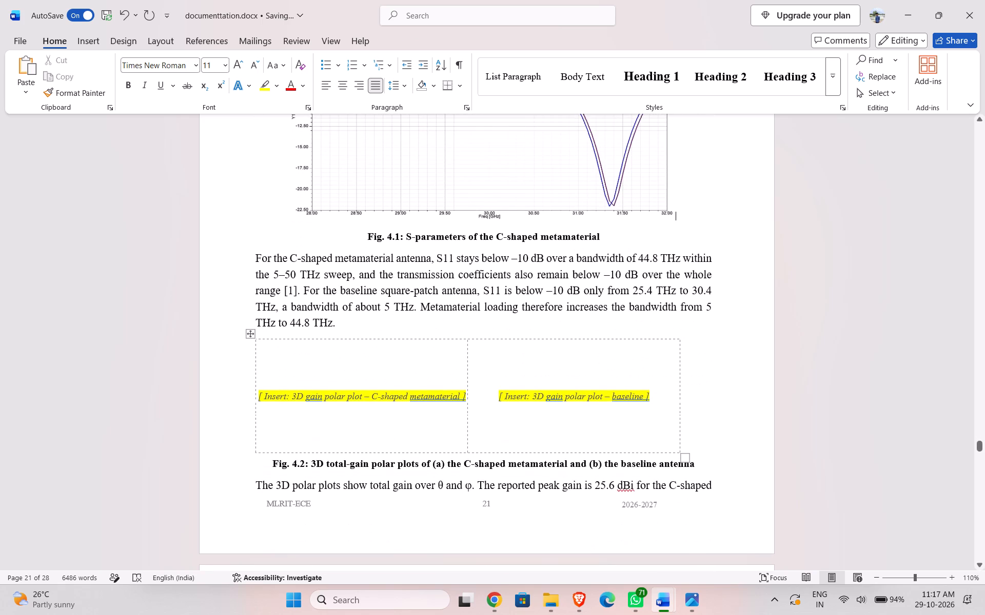
scroll(393, 373, "up", 5)
scroll(393, 373, "down", 5)
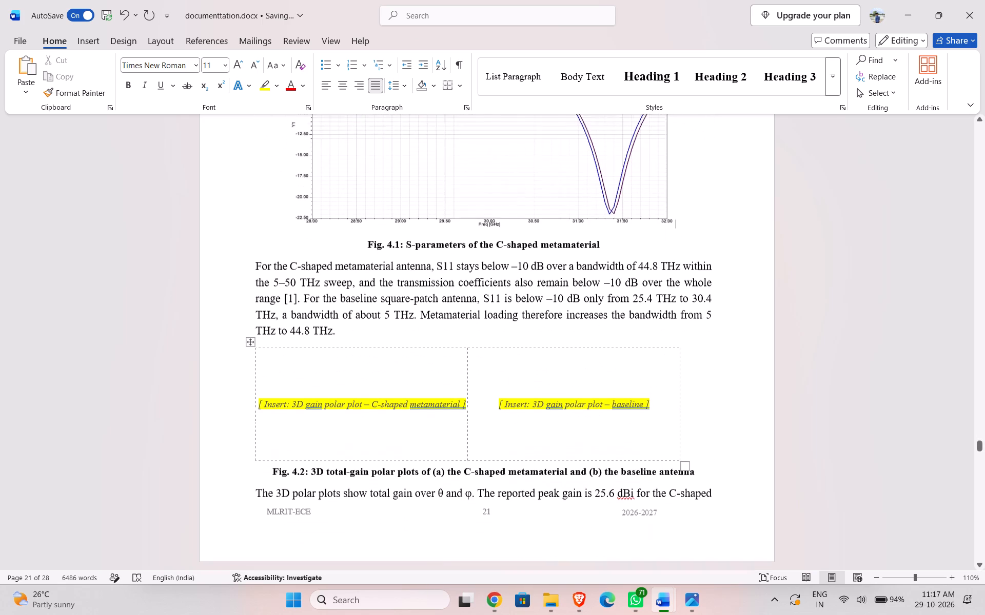
scroll(440, 412, "down", 1)
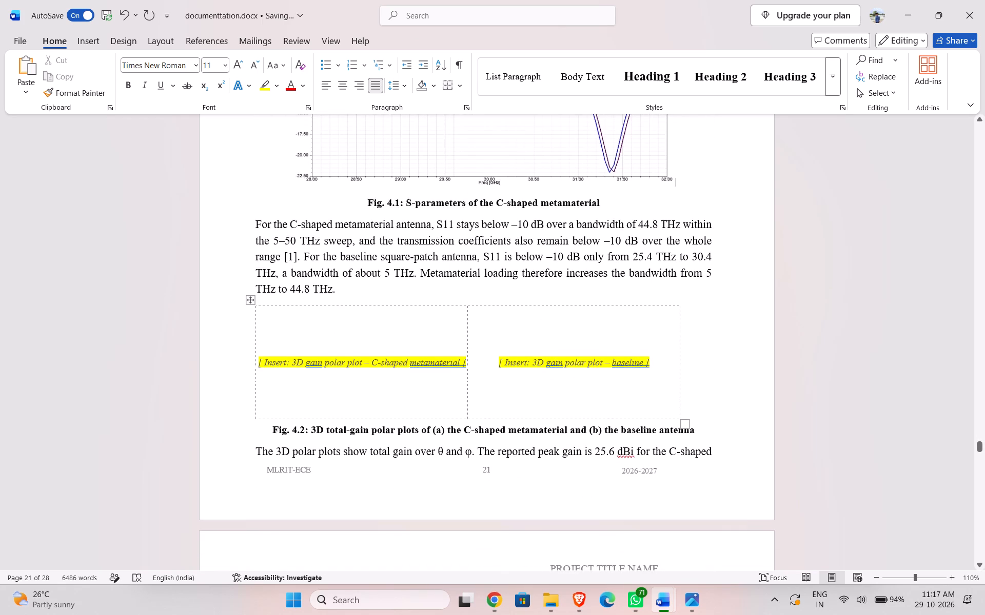
scroll(600, 403, "down", 1)
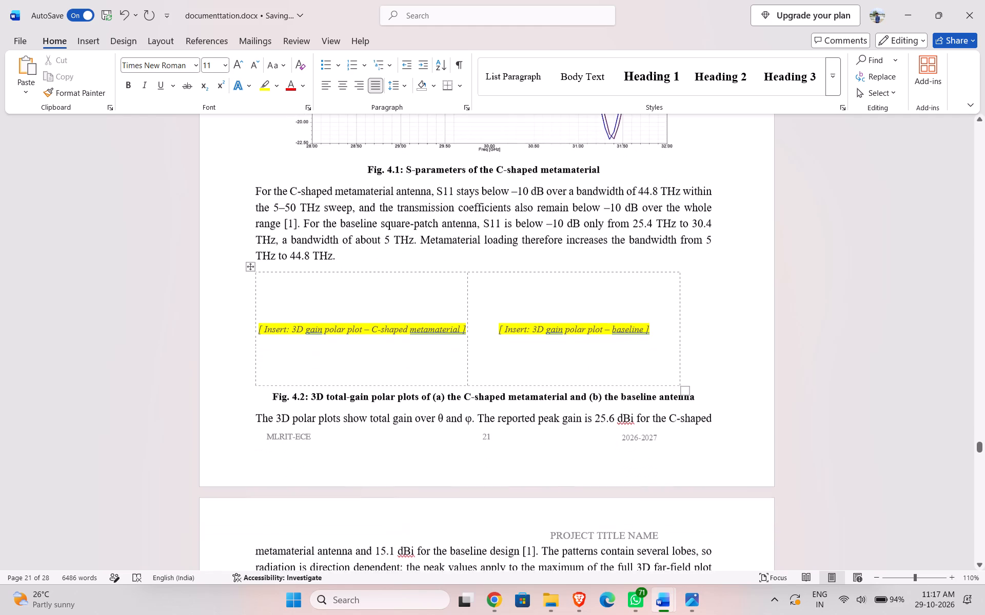
scroll(599, 403, "down", 1)
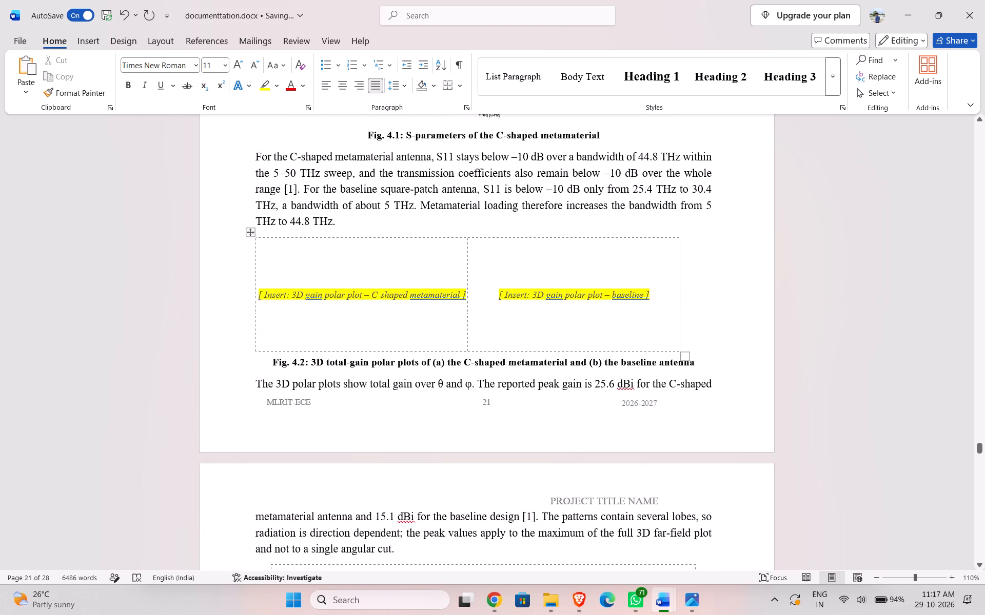
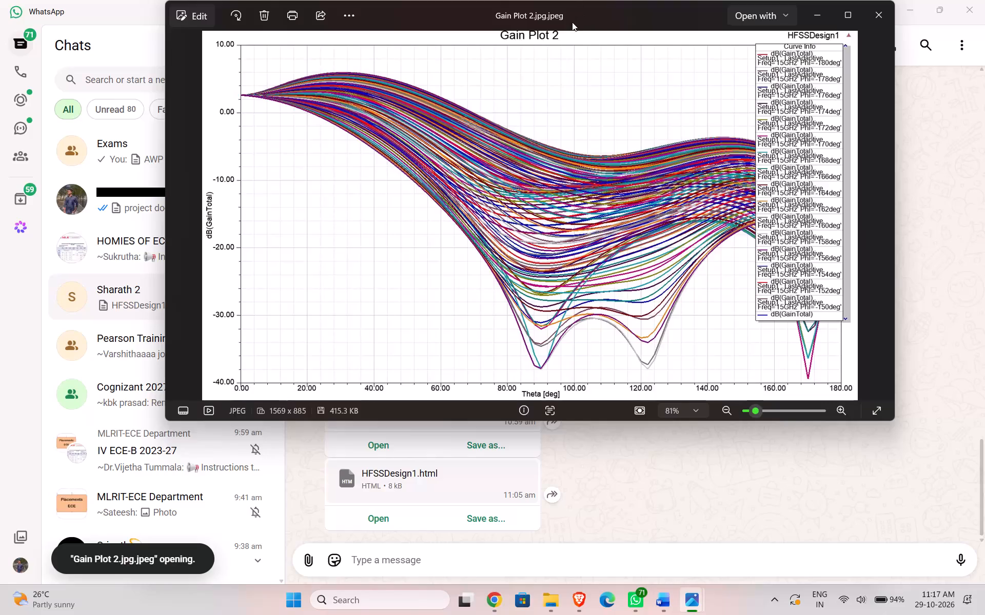
Move the open Gain Plot 2 image window down, clear of the chat header.
left_click_drag(570, 16, 553, 95)
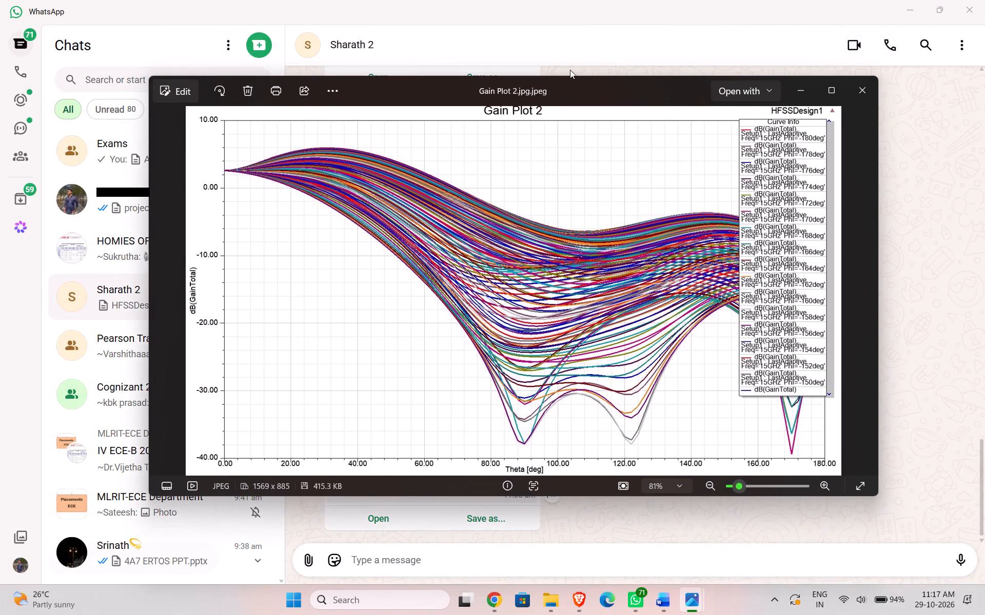